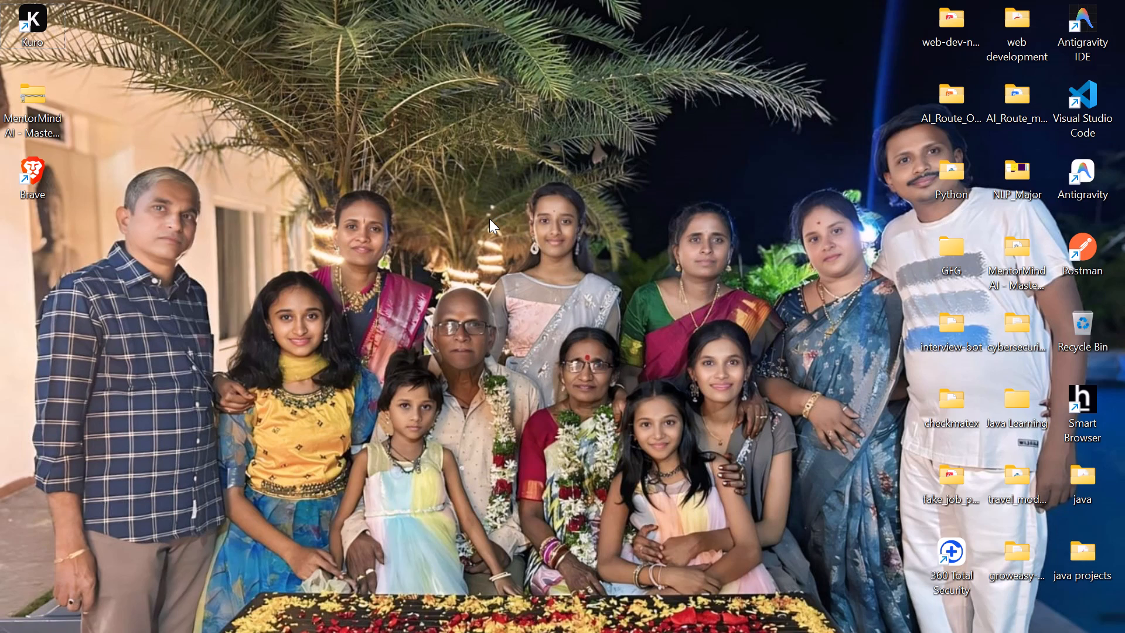
In File Explorer, go to the majorfolder folder inside AI_Route_major on the Desktop.
click(489, 615)
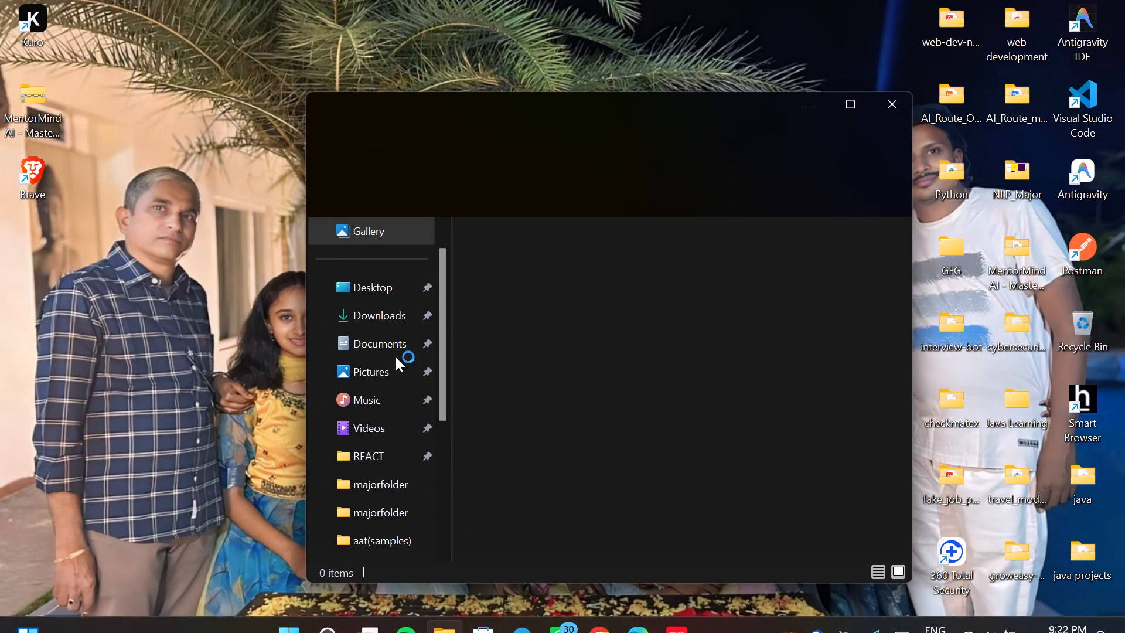
click(372, 280)
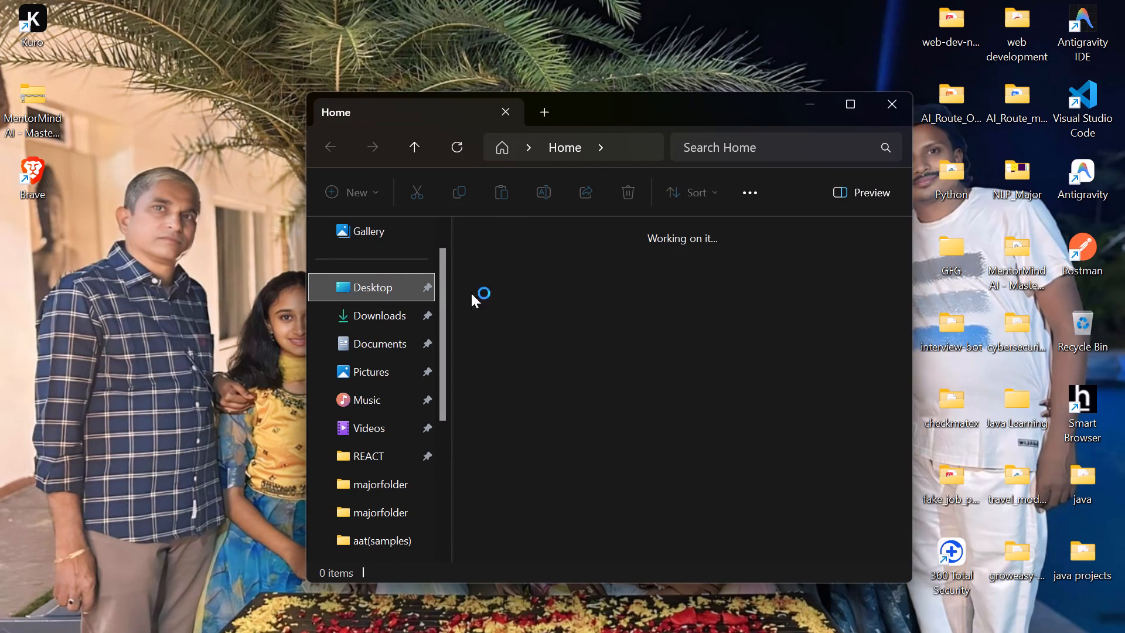
scroll(565, 473, down, 1)
double_click(564, 452)
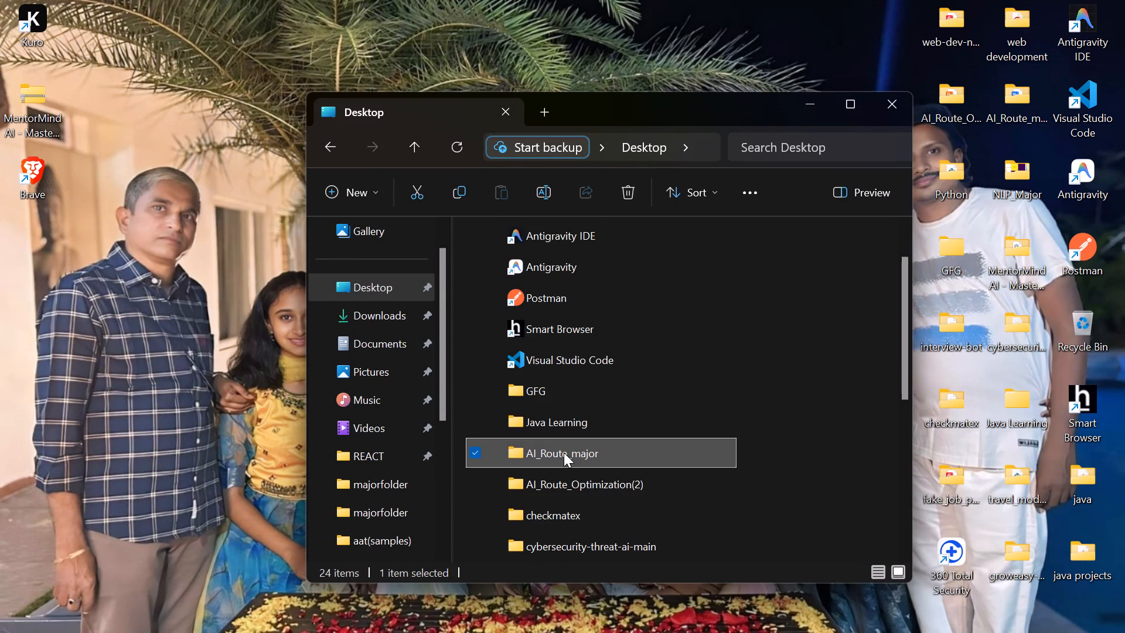
scroll(564, 452, down, 2)
scroll(564, 452, up, 3)
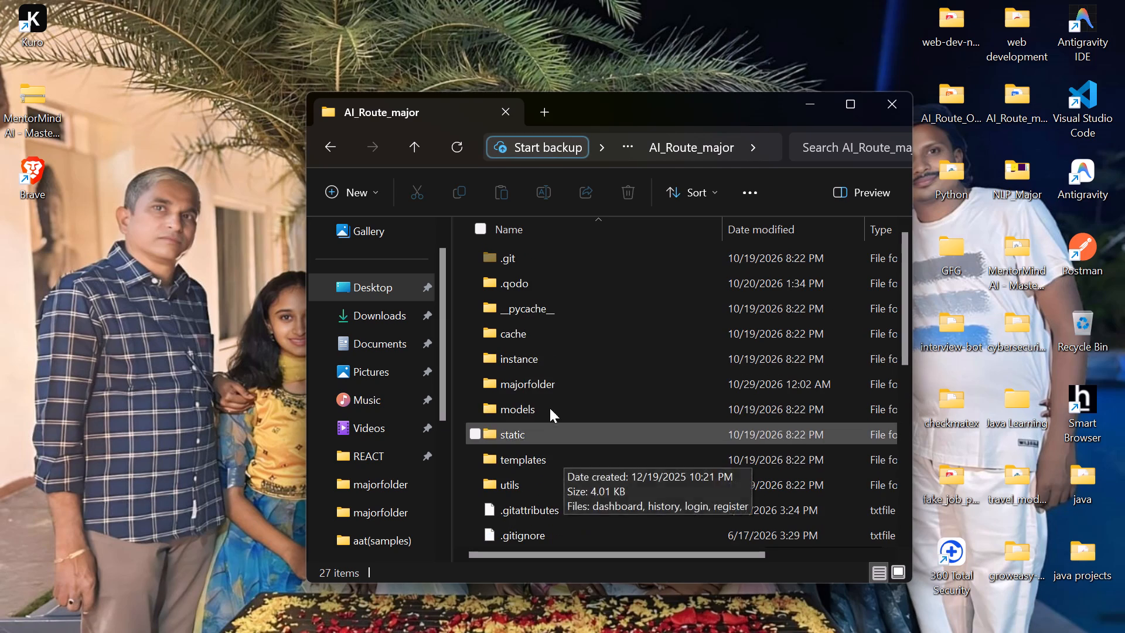
double_click(550, 390)
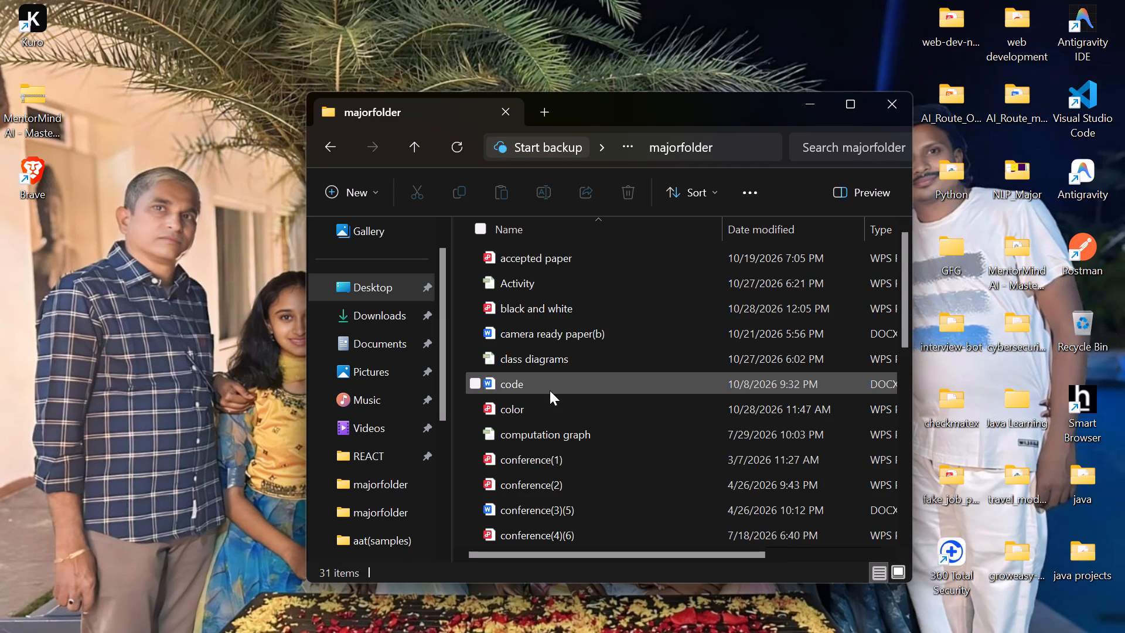
Open the DOCX version of the "forreview - Copy" file from majorfolder.
scroll(550, 390, down, 4)
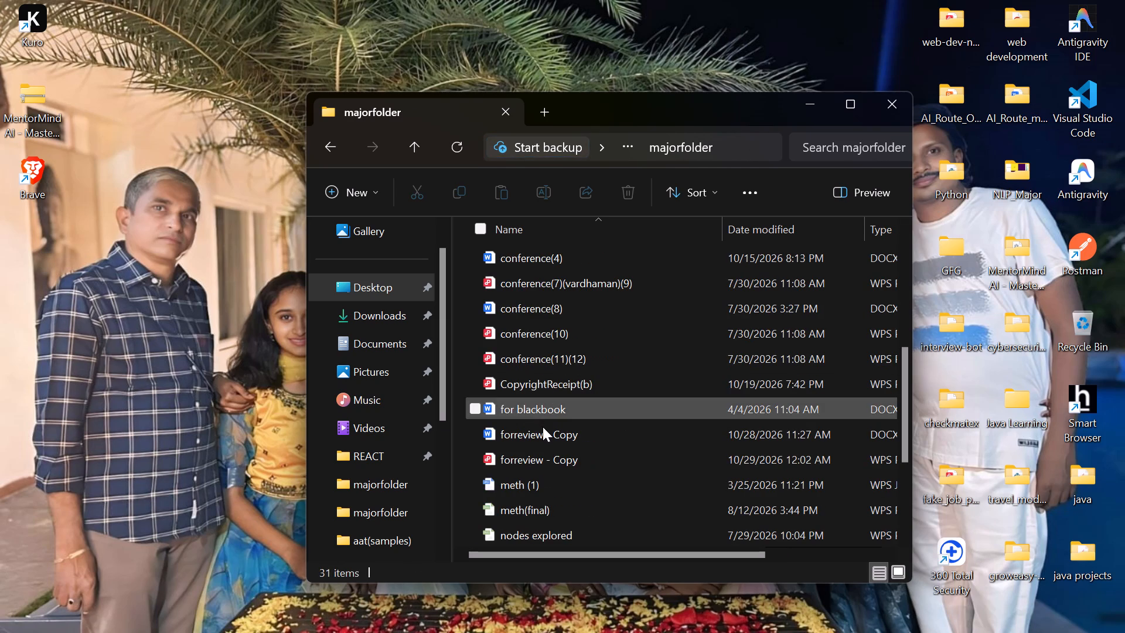
double_click(543, 427)
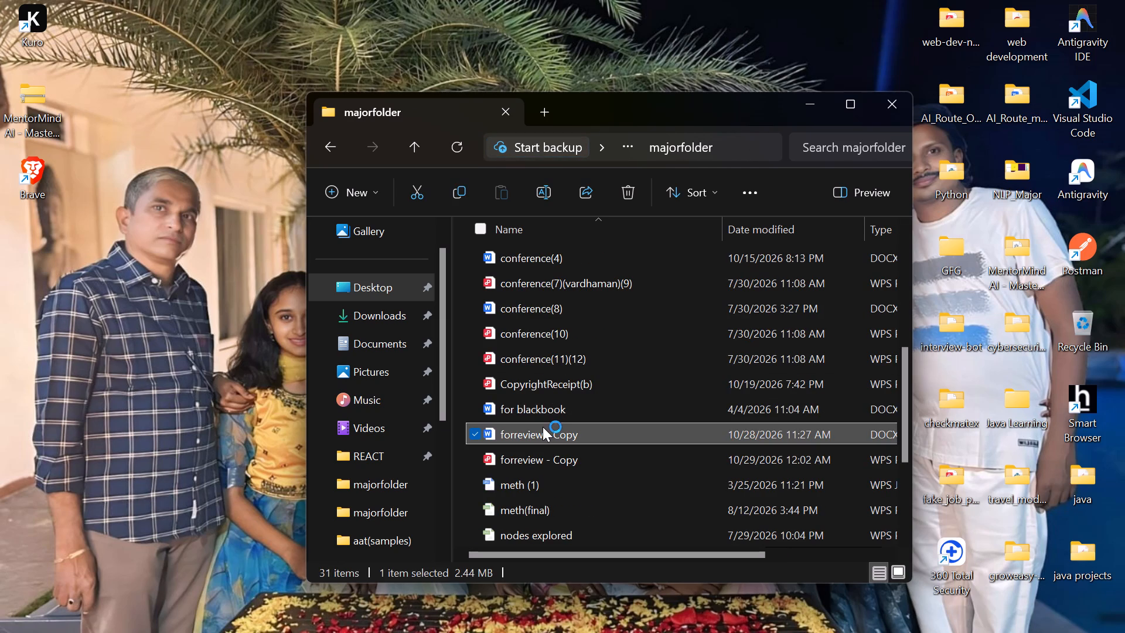
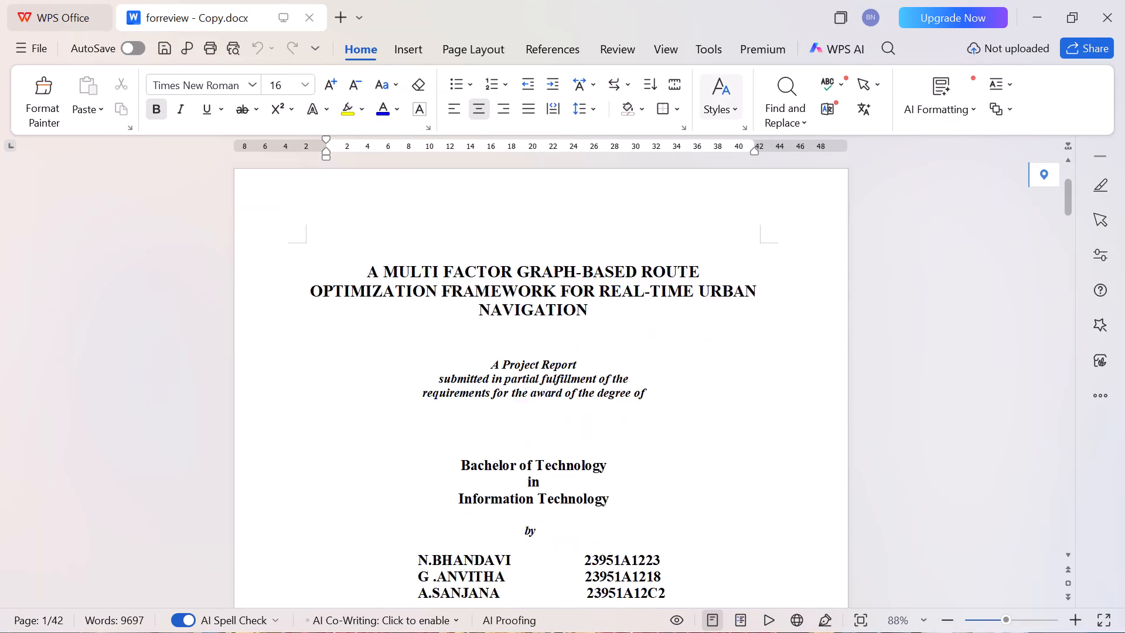
Open the new-document start page for a text document alongside the "forreview - Copy" report.
scroll(640, 411, up, 5)
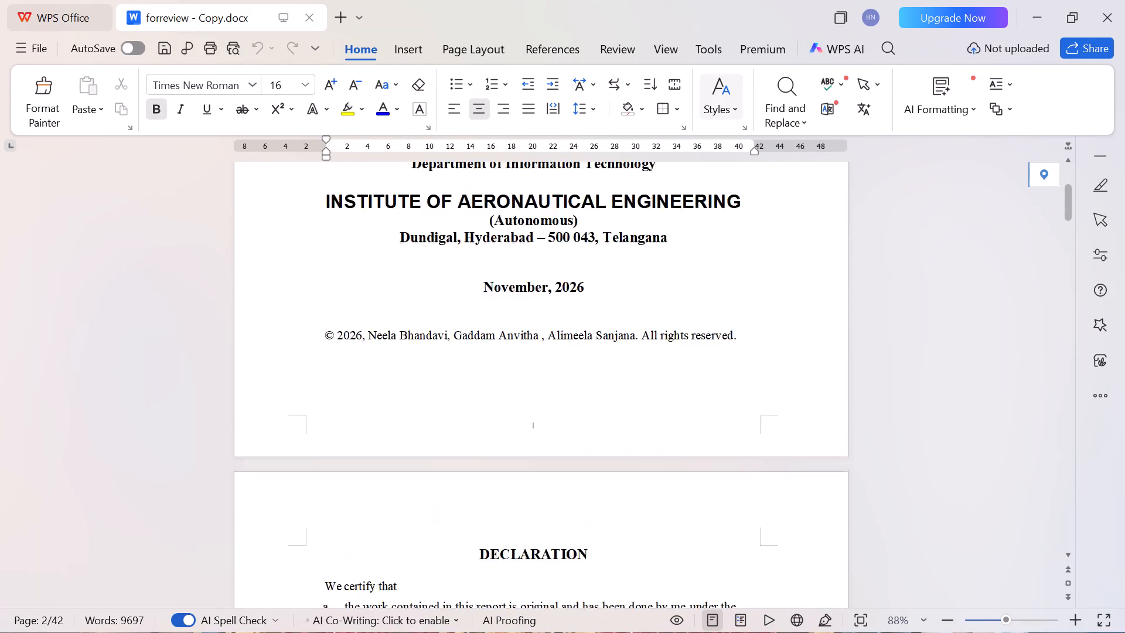
scroll(640, 411, up, 7)
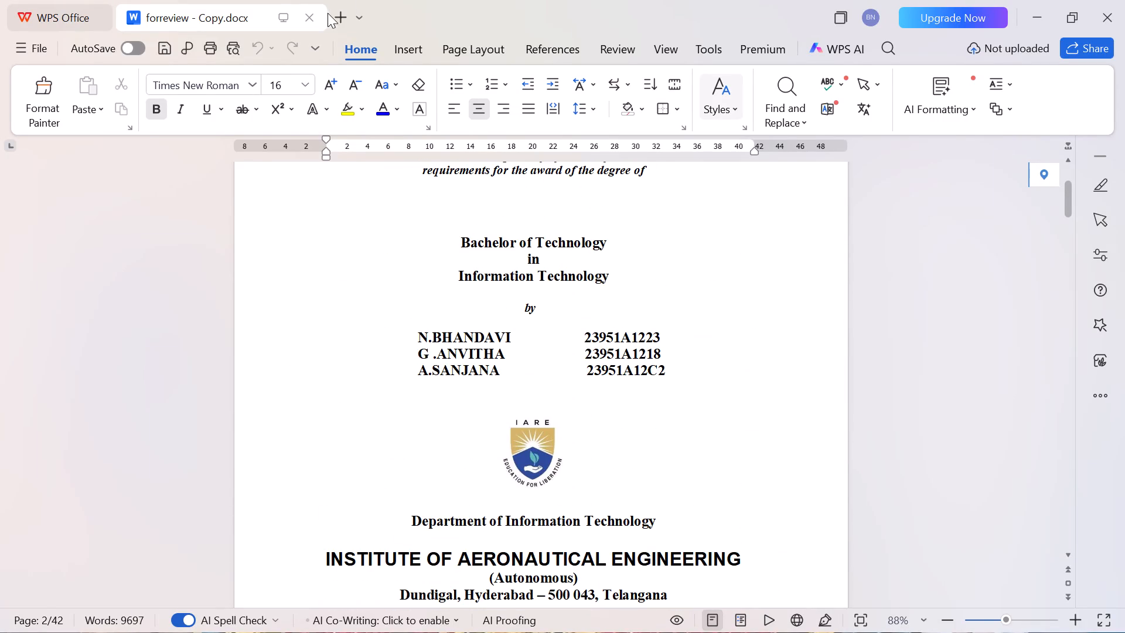
click(333, 13)
click(387, 173)
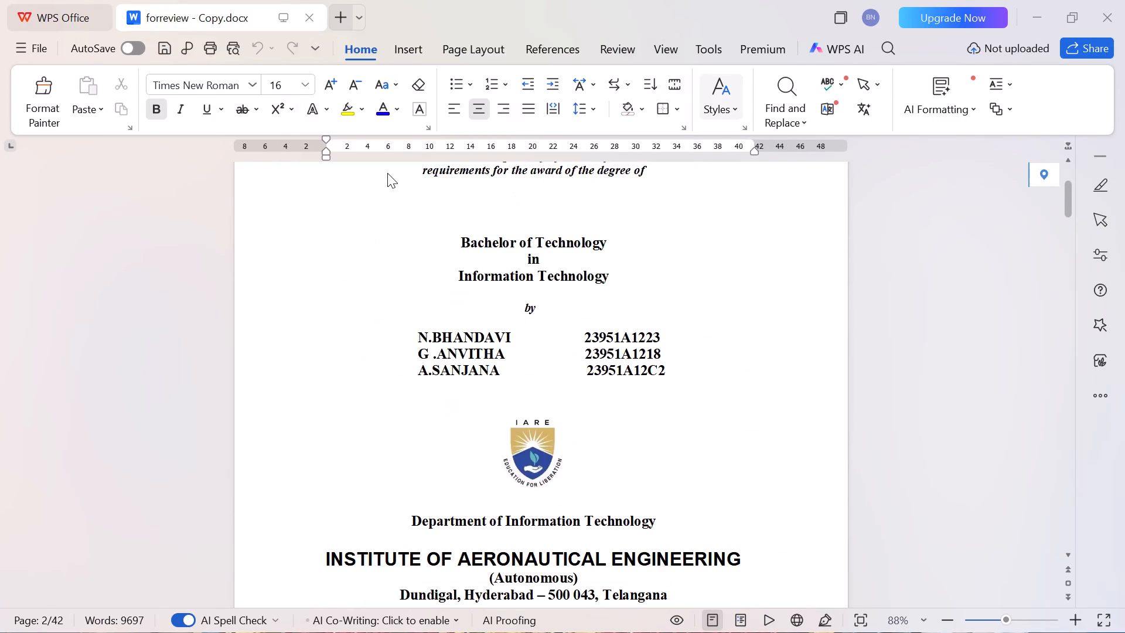
In "forreview - Copy", copy the entire cover page, from the project title through the copyright line.
click(224, 13)
scroll(390, 263, up, 2)
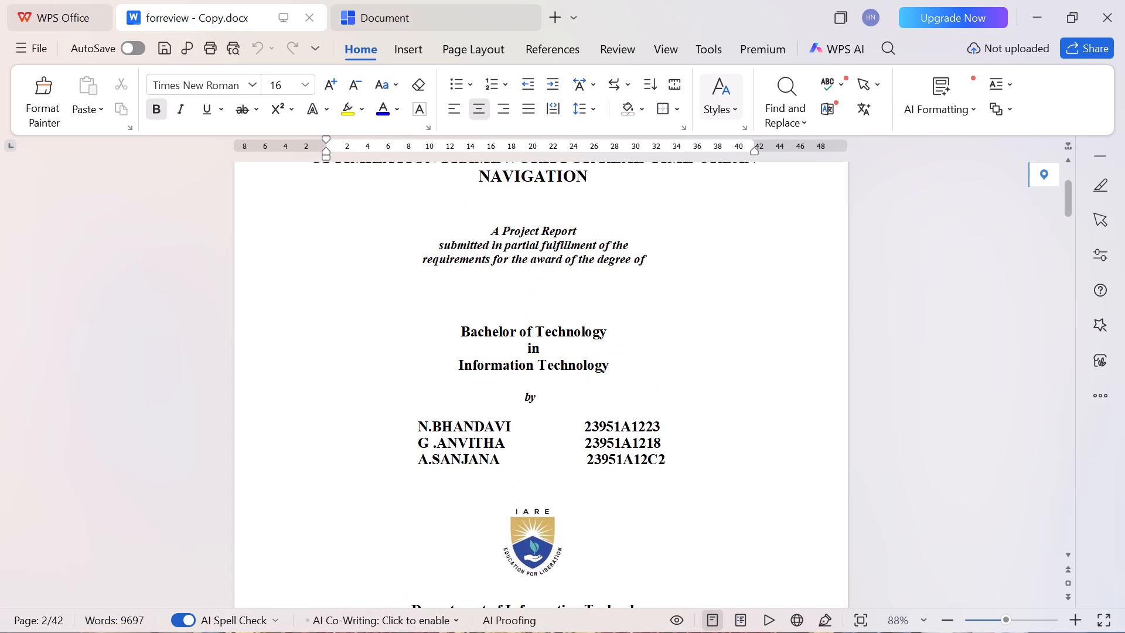
scroll(390, 264, up, 1)
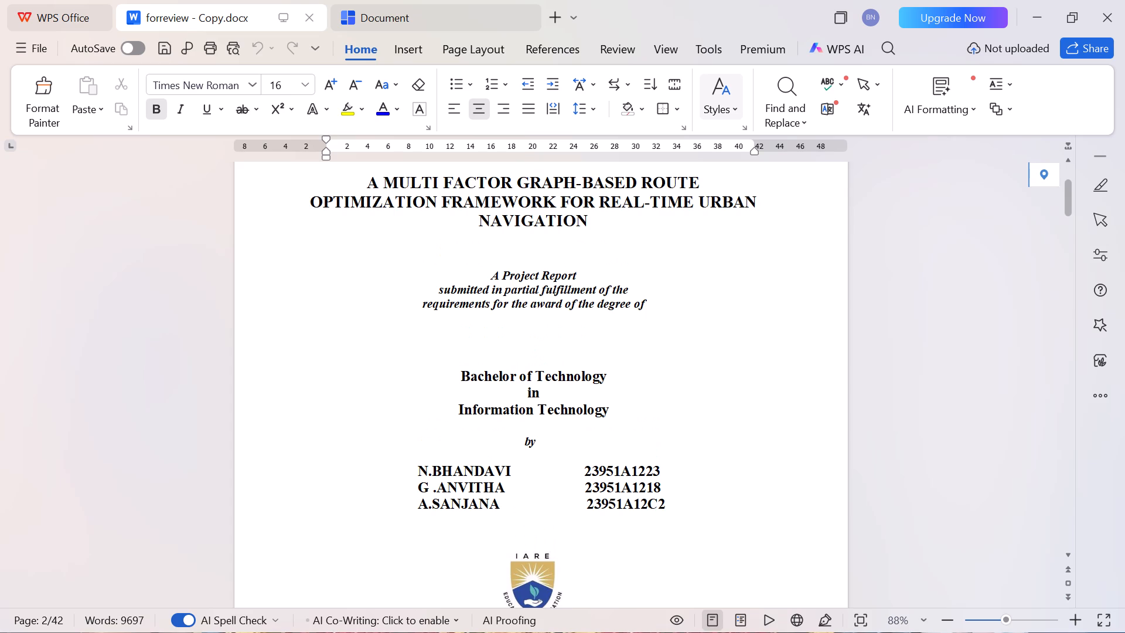
scroll(390, 261, up, 1)
drag(365, 224, 381, 233)
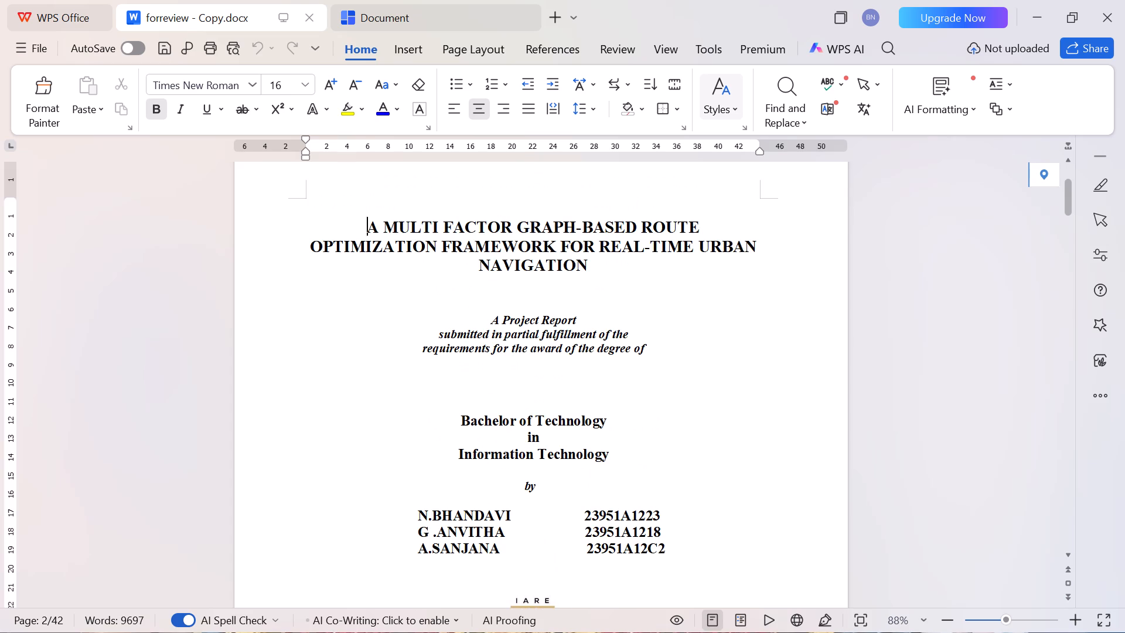
drag(381, 233, 694, 407)
scroll(522, 348, down, 10)
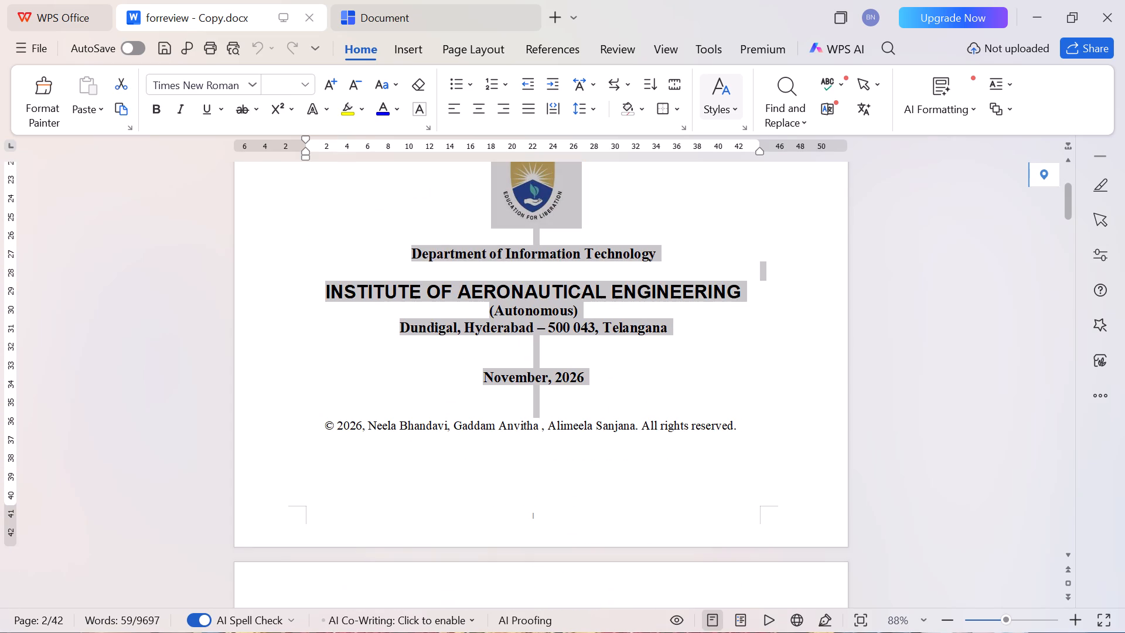
drag(694, 407, 737, 433)
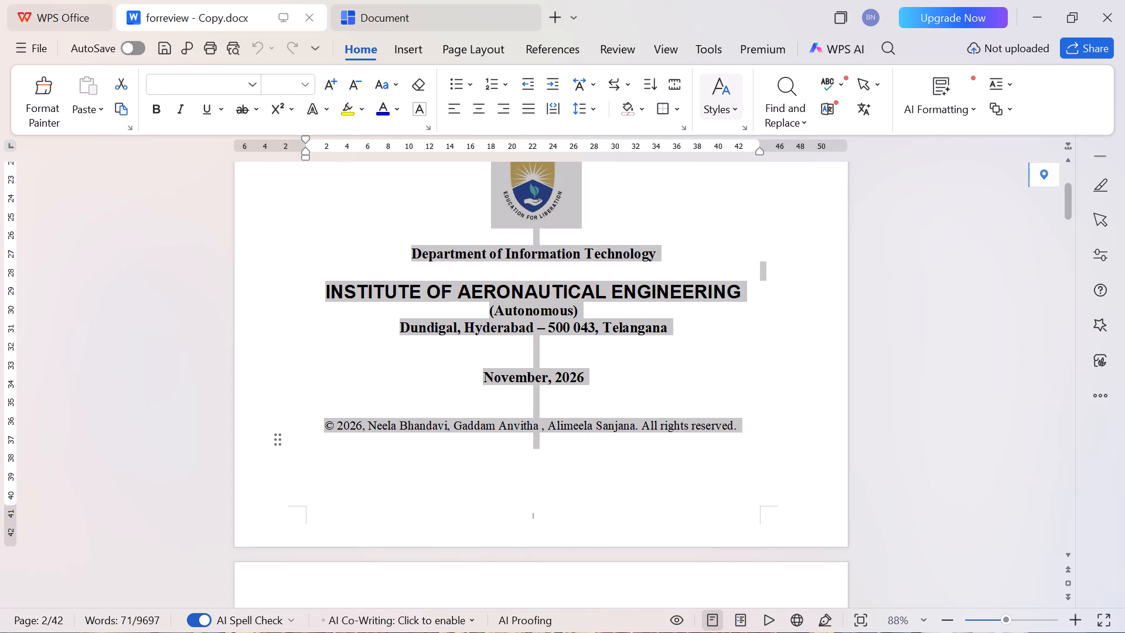
drag(737, 433, 738, 424)
key(ctrl+c)
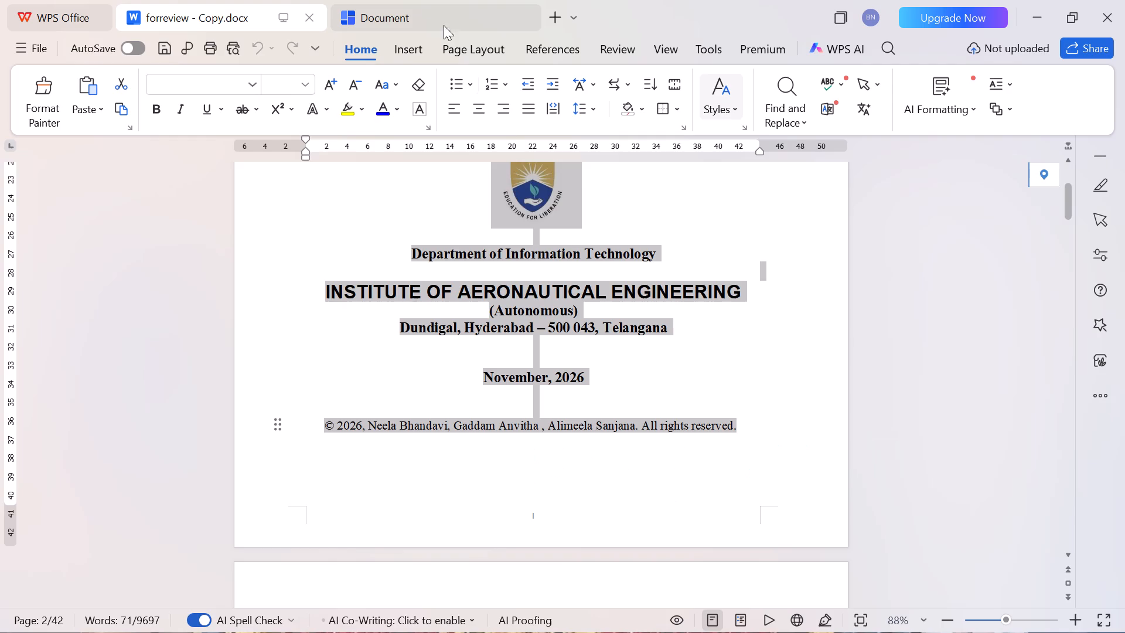
Create a blank document and paste the copied cover page into it.
click(398, 0)
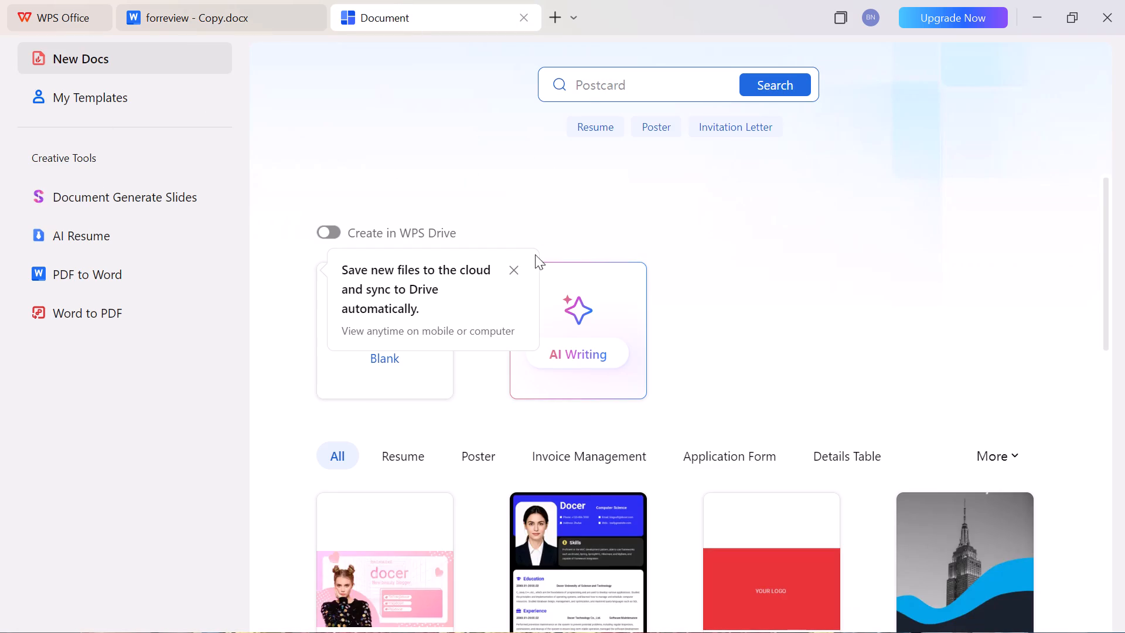
click(405, 364)
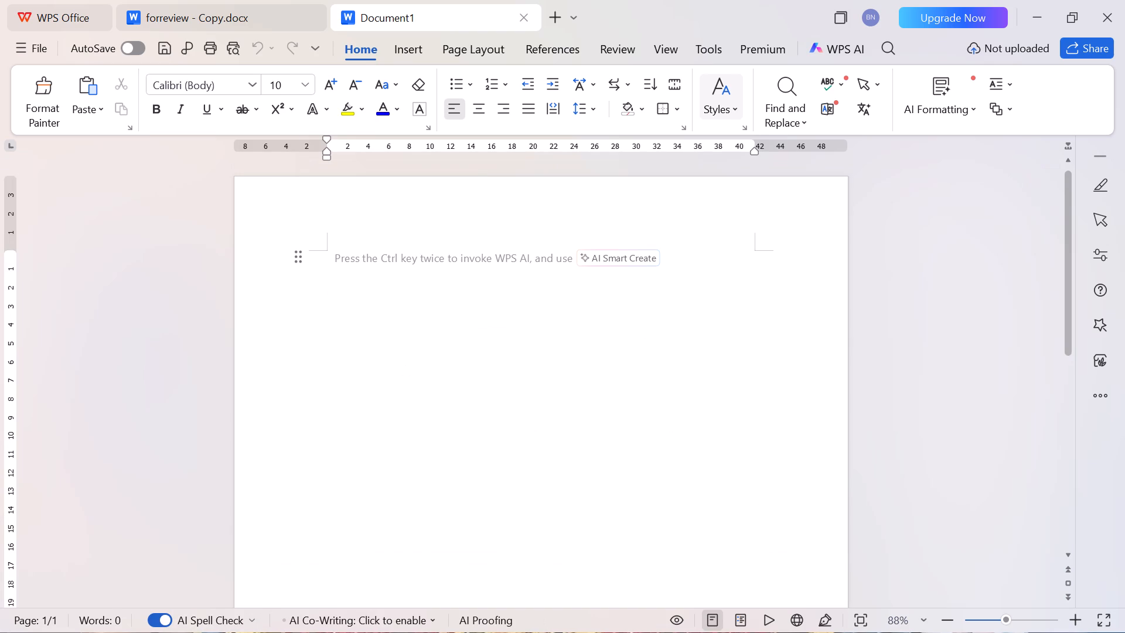
key(ctrl+v)
scroll(550, 376, up, 9)
scroll(550, 375, down, 14)
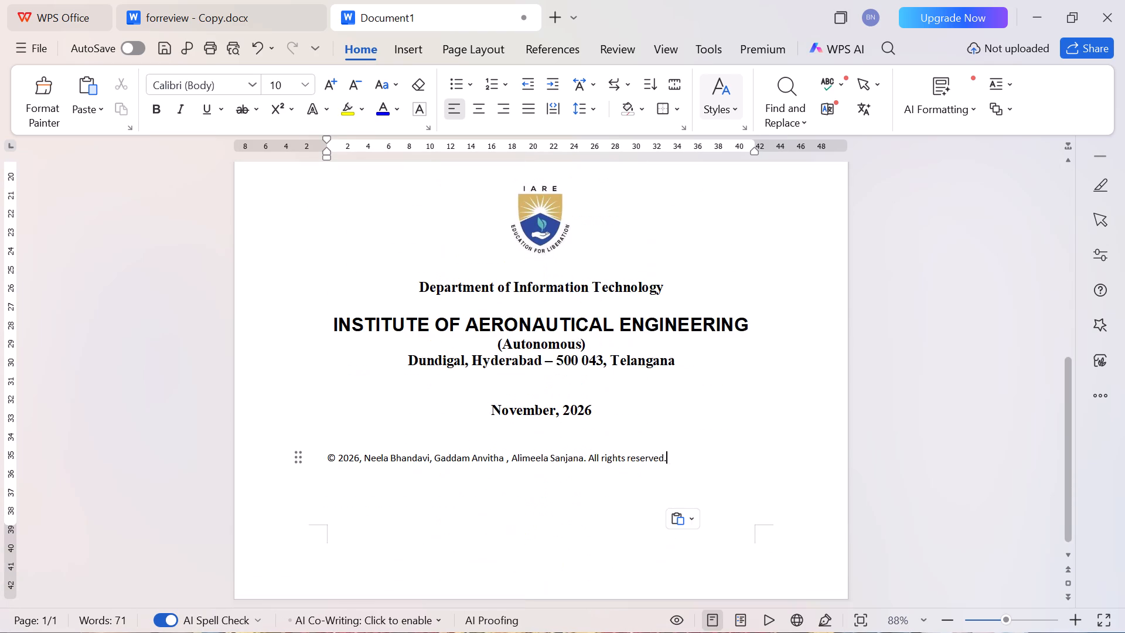
Use Format Painter to transfer the formatting of the original's copyright line to the pasted copyright line in Document1.
click(257, 0)
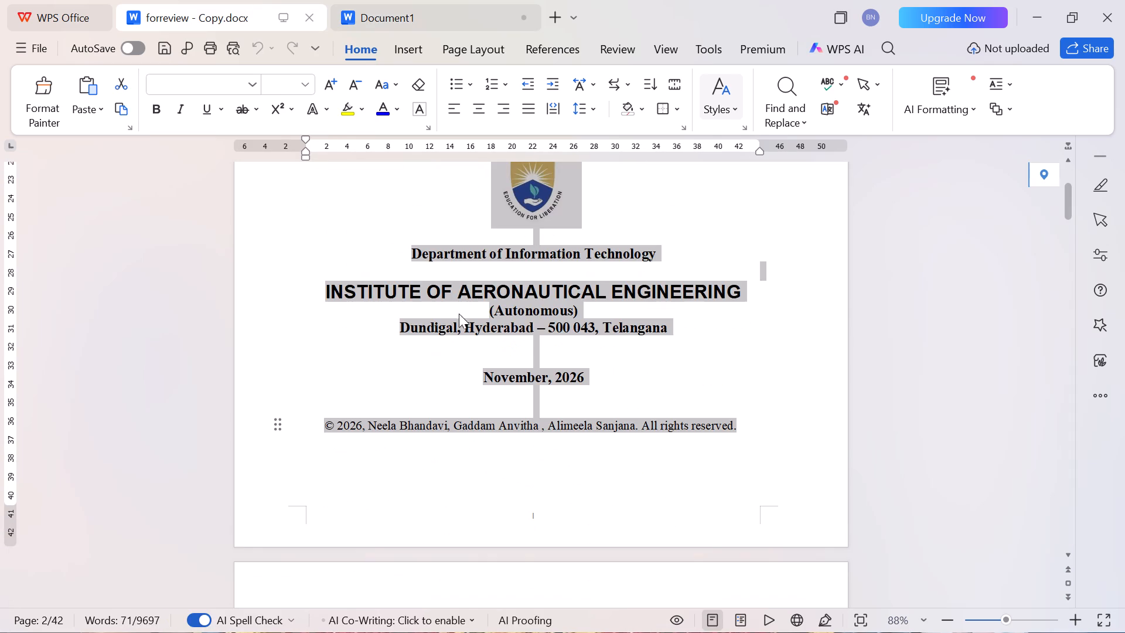
click(450, 379)
drag(322, 424, 463, 434)
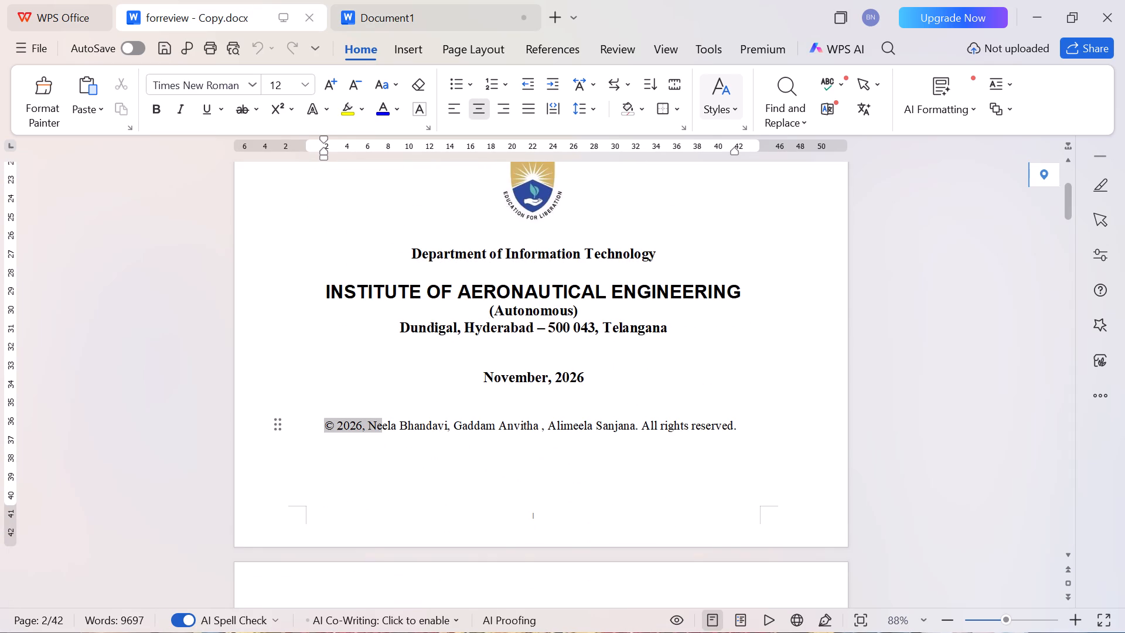
drag(463, 434, 739, 421)
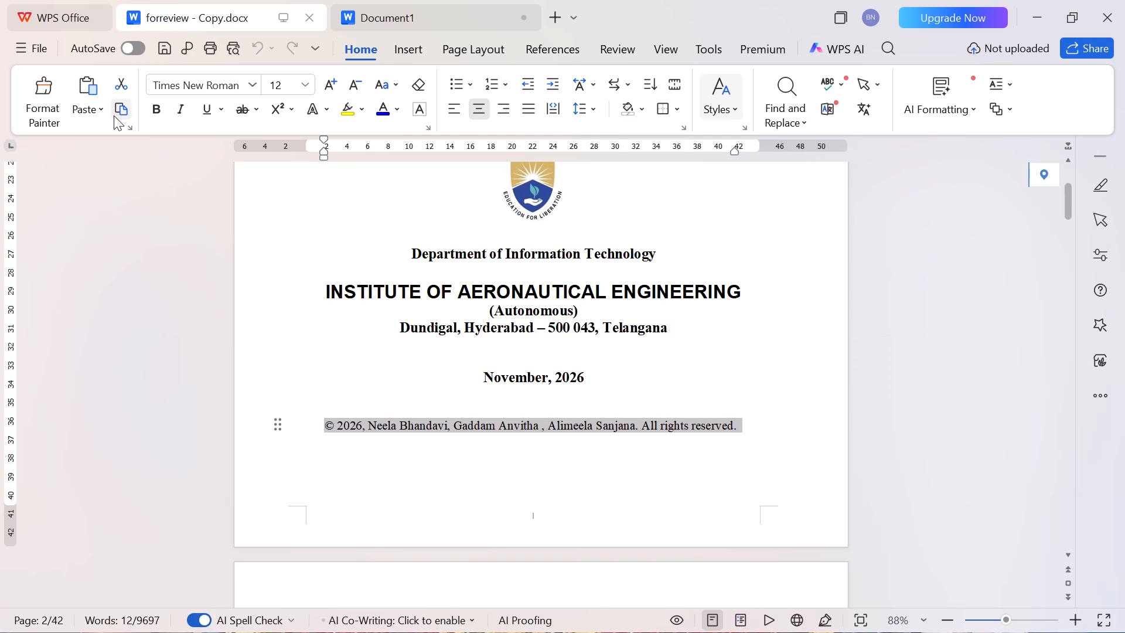
click(45, 111)
click(412, 0)
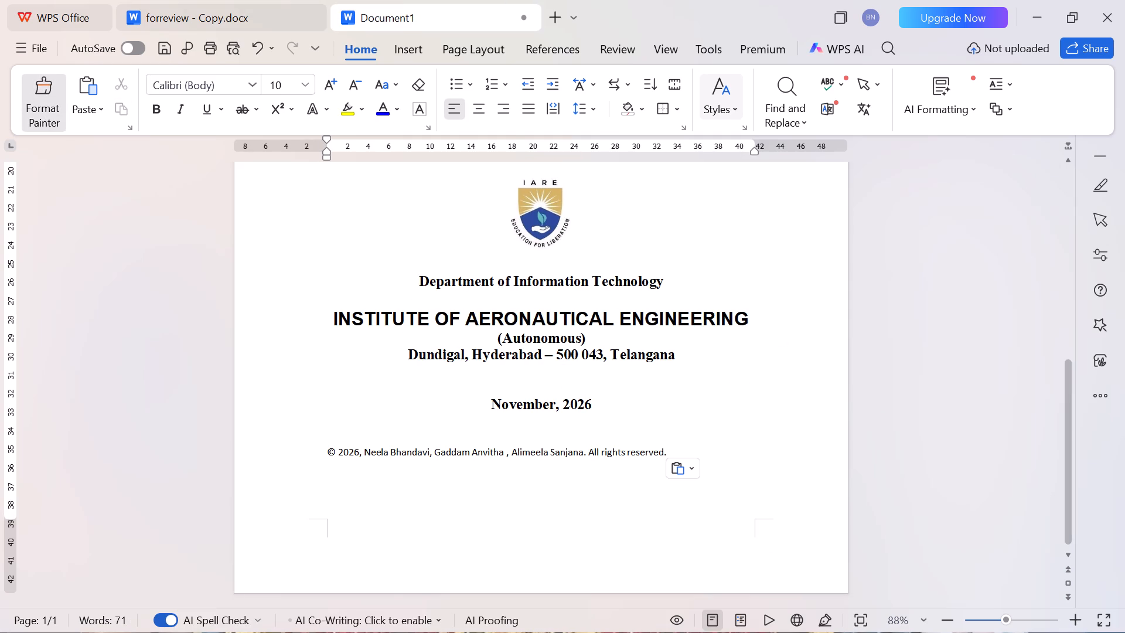
drag(326, 448, 676, 452)
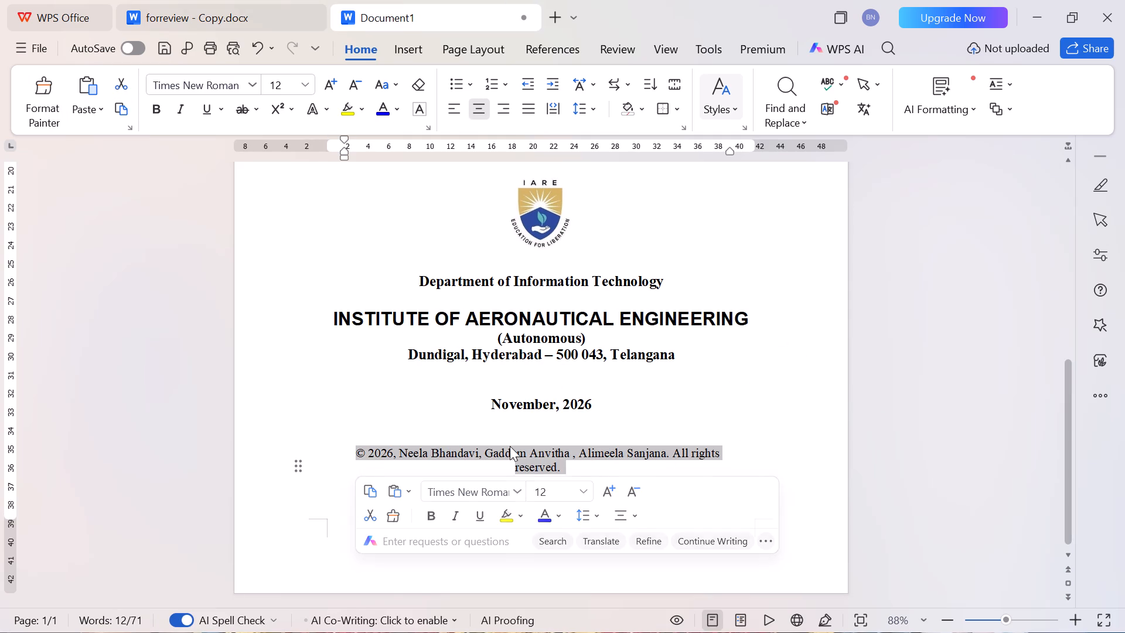
click(510, 445)
click(748, 454)
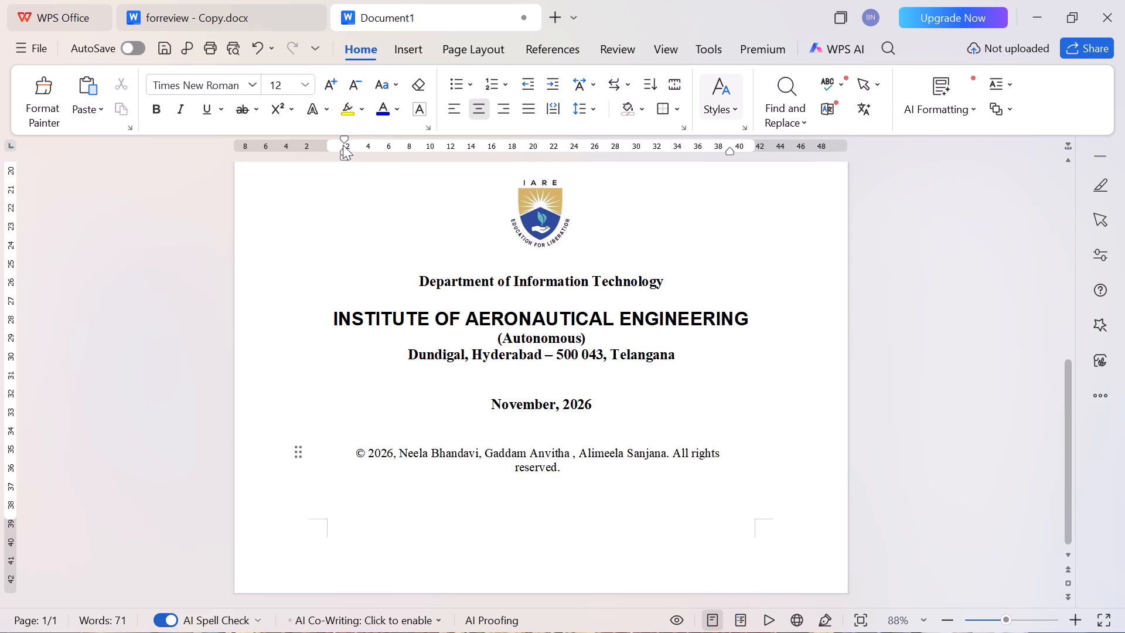
Compare the pasted title and copyright line in Document1 with the copyright line's layout in "forreview - Copy".
scroll(420, 286, up, 8)
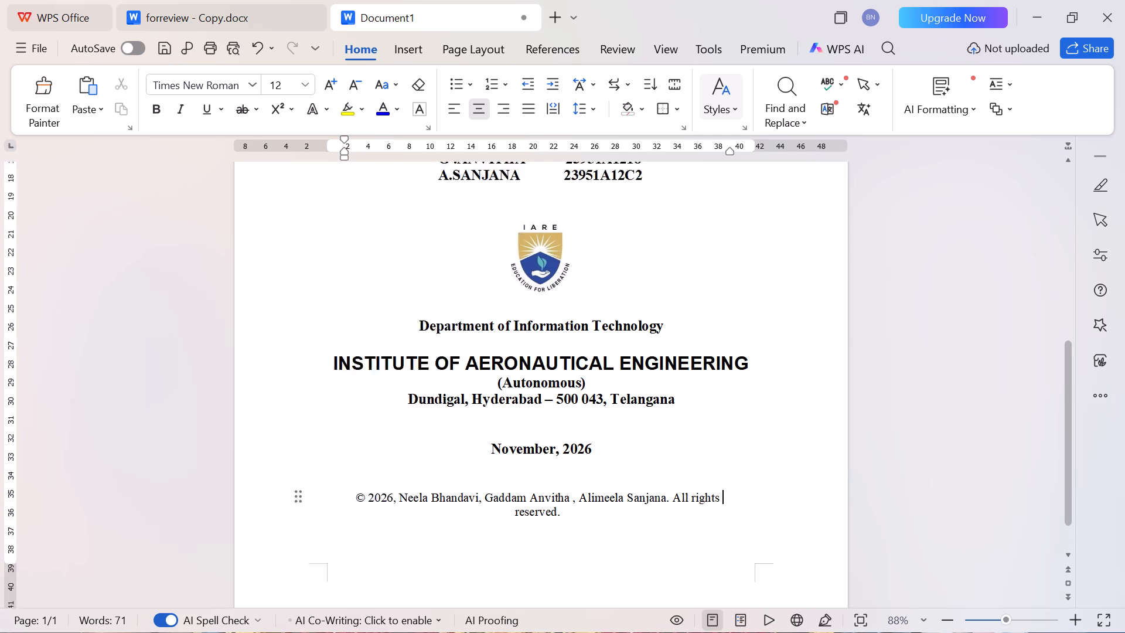
scroll(420, 286, up, 3)
click(394, 300)
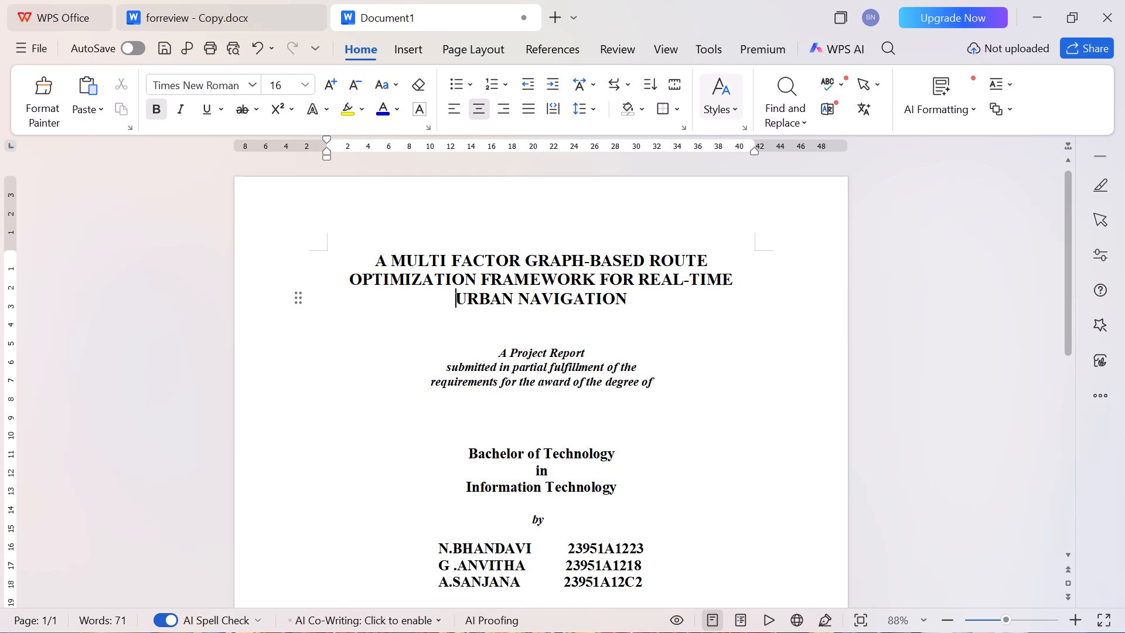
click(369, 269)
scroll(387, 311, down, 10)
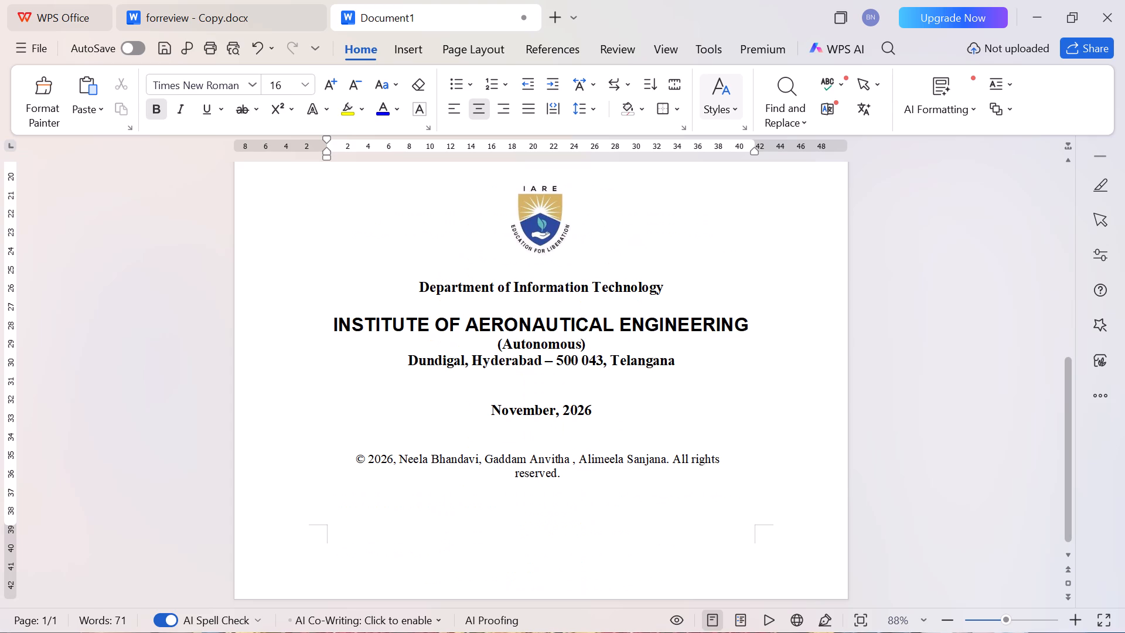
click(352, 459)
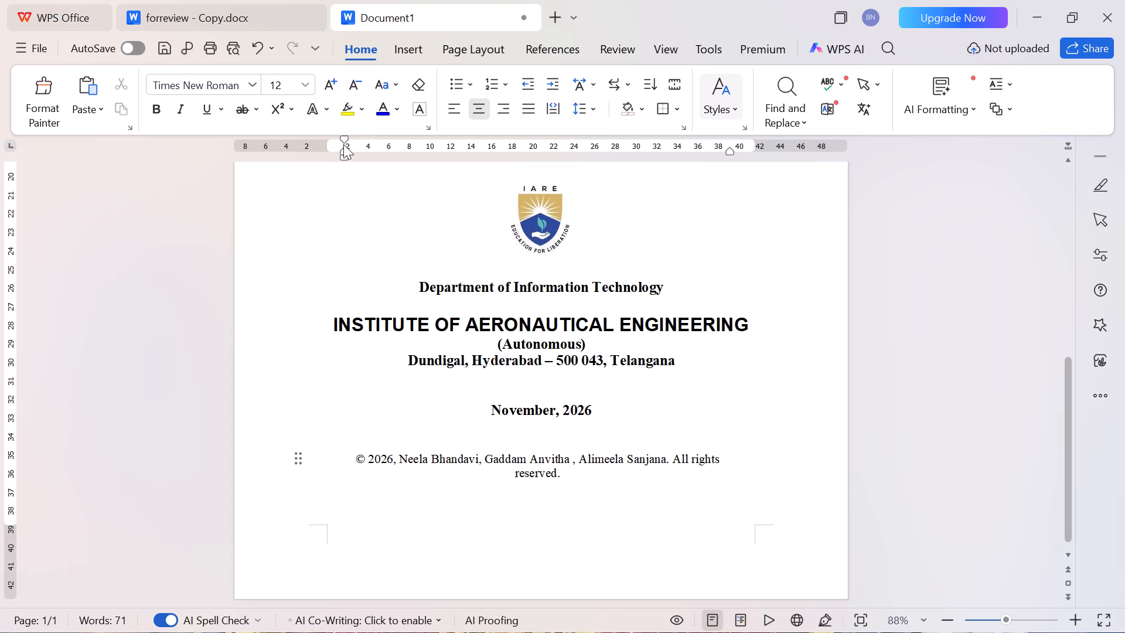
click(268, 22)
click(321, 423)
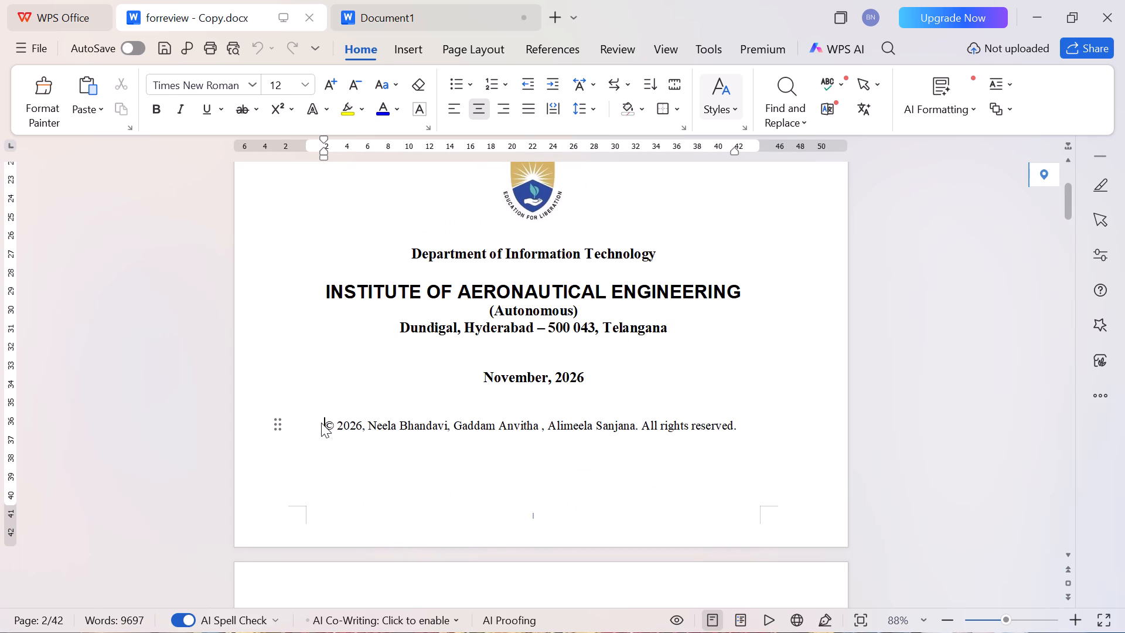
click(405, 7)
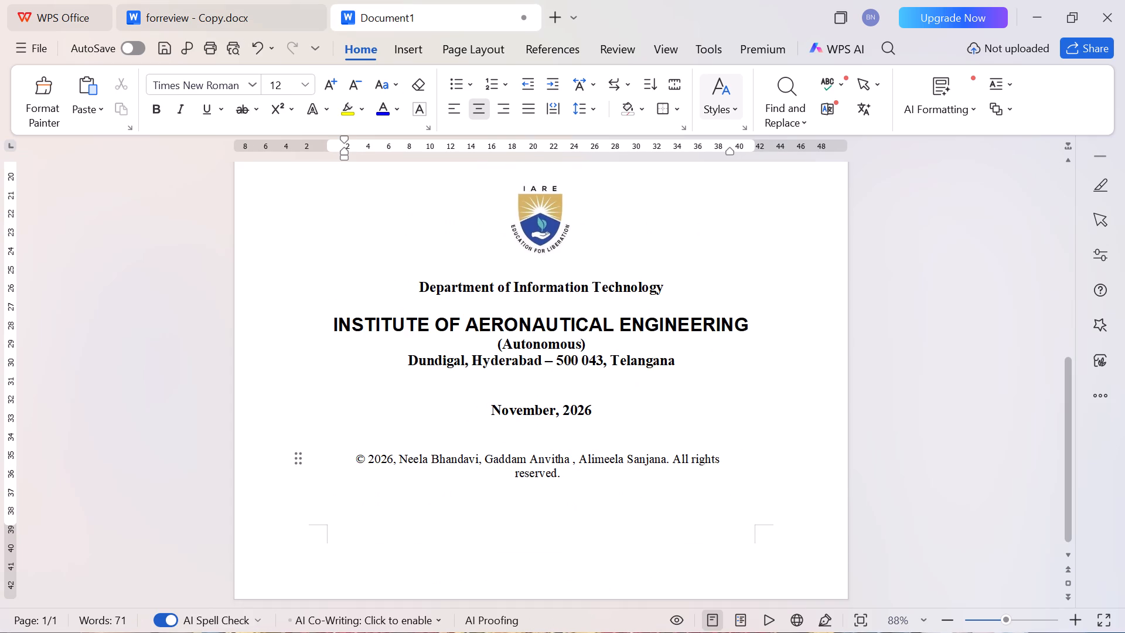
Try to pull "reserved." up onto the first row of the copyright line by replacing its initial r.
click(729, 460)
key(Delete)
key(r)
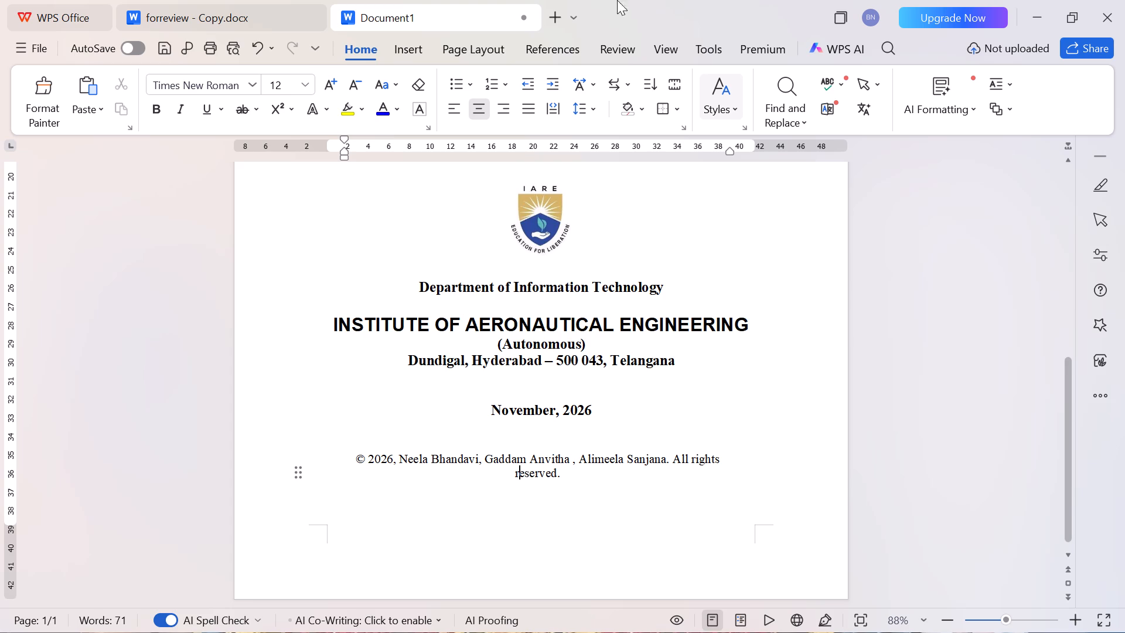
Compare the cover page's margins and indents in Document1 with those of "forreview - Copy".
scroll(690, 474, up, 4)
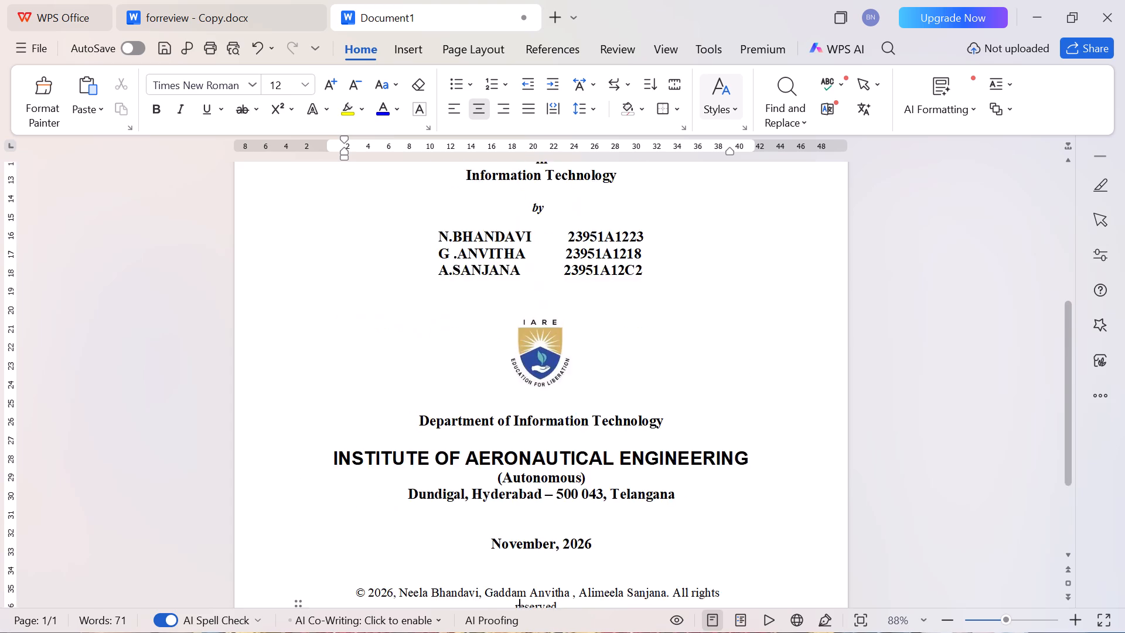
scroll(689, 474, up, 7)
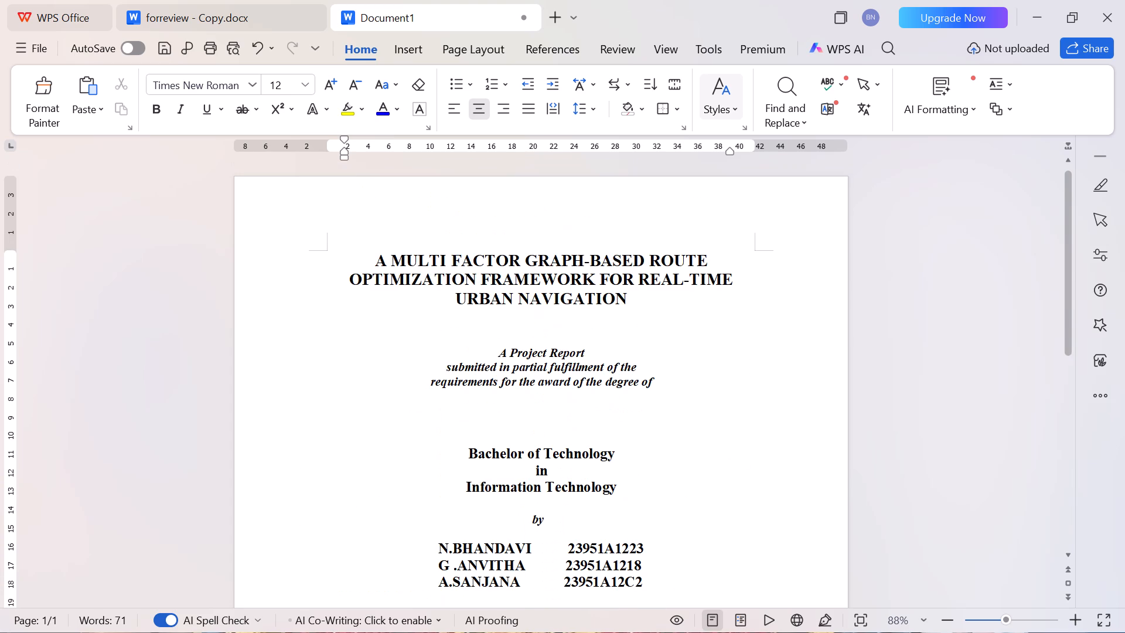
click(303, 0)
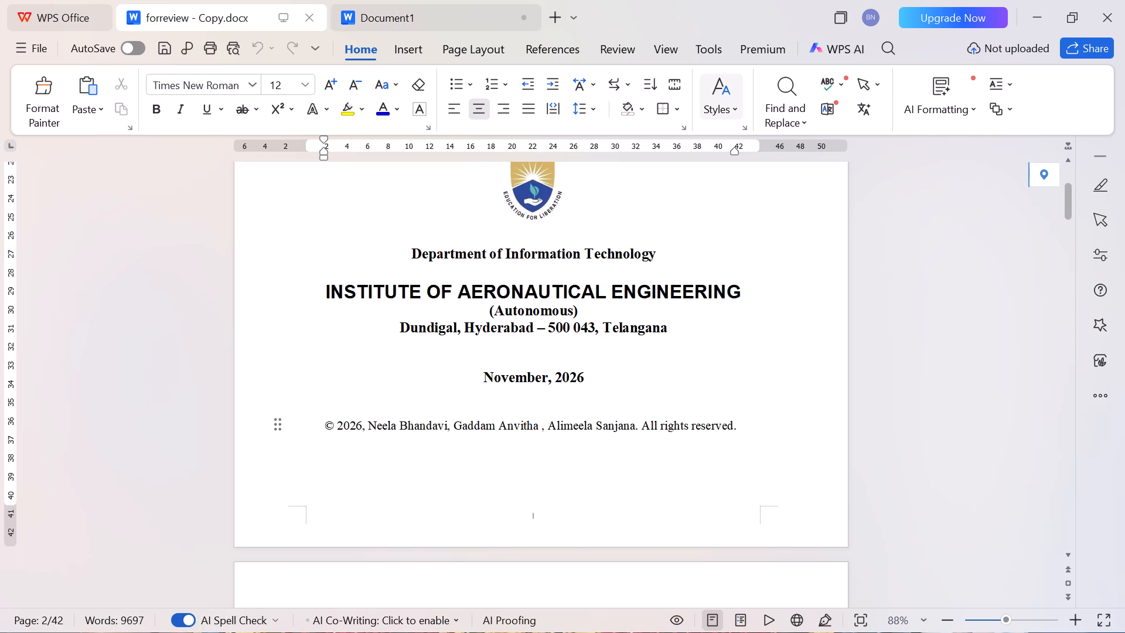
click(738, 427)
click(520, 0)
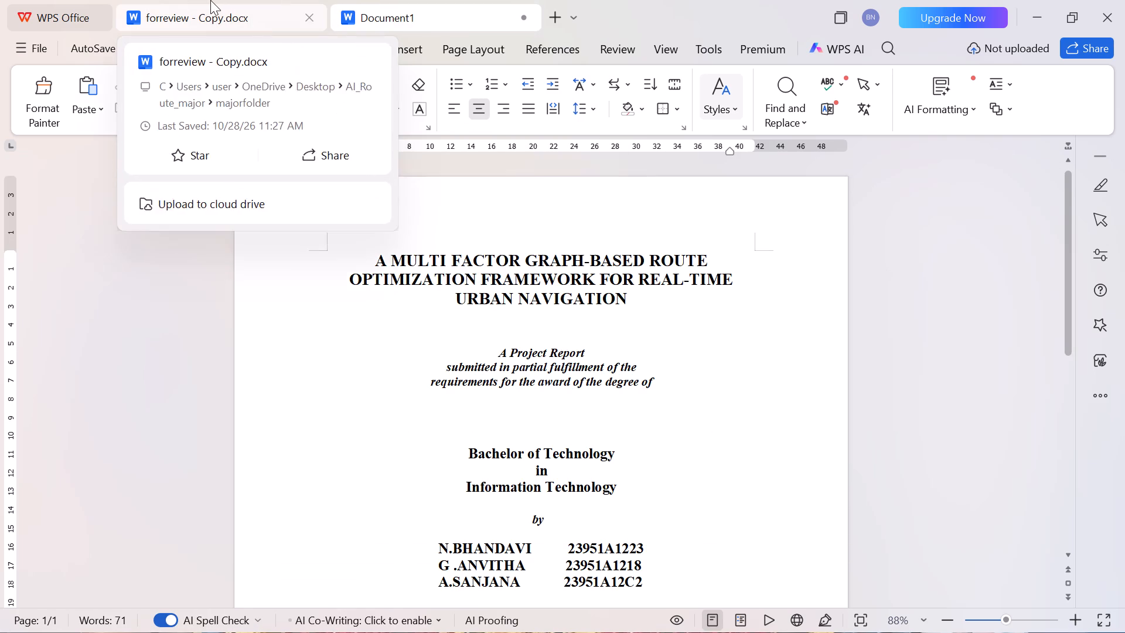
click(210, 0)
click(407, 0)
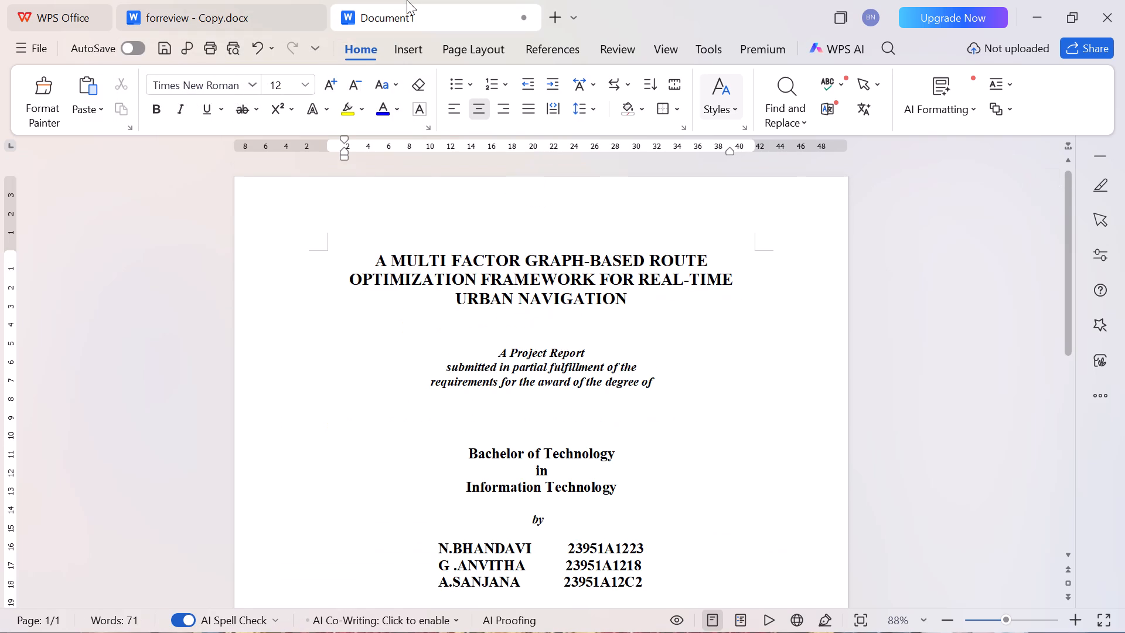
Move Document1's right page margin outward to about 43 on the ruler.
drag(753, 148, 757, 148)
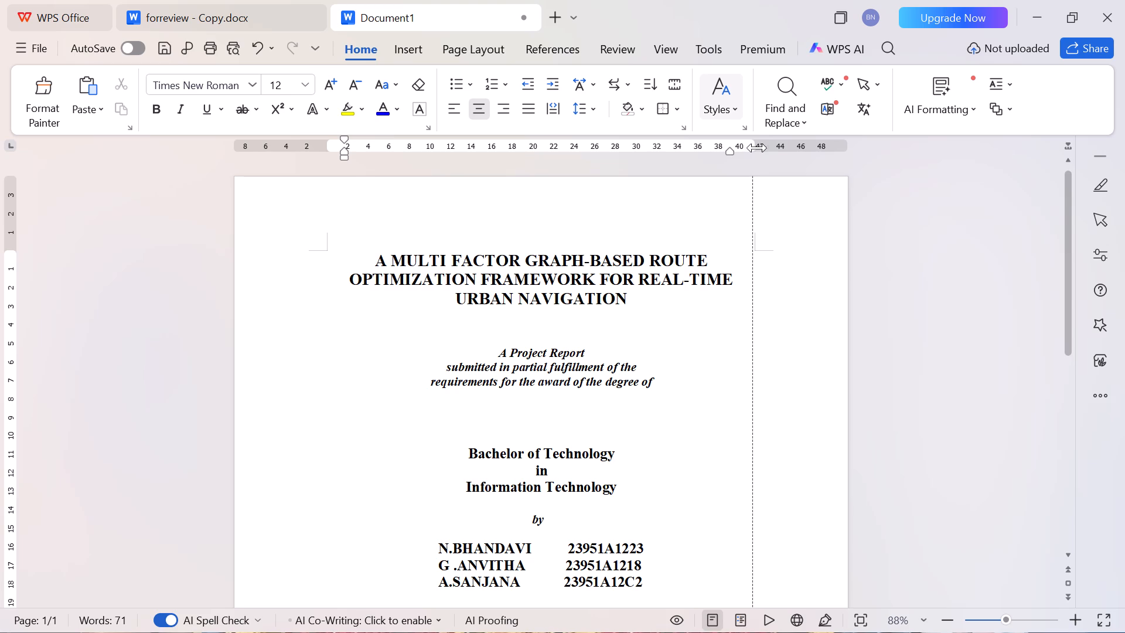
drag(757, 148, 771, 151)
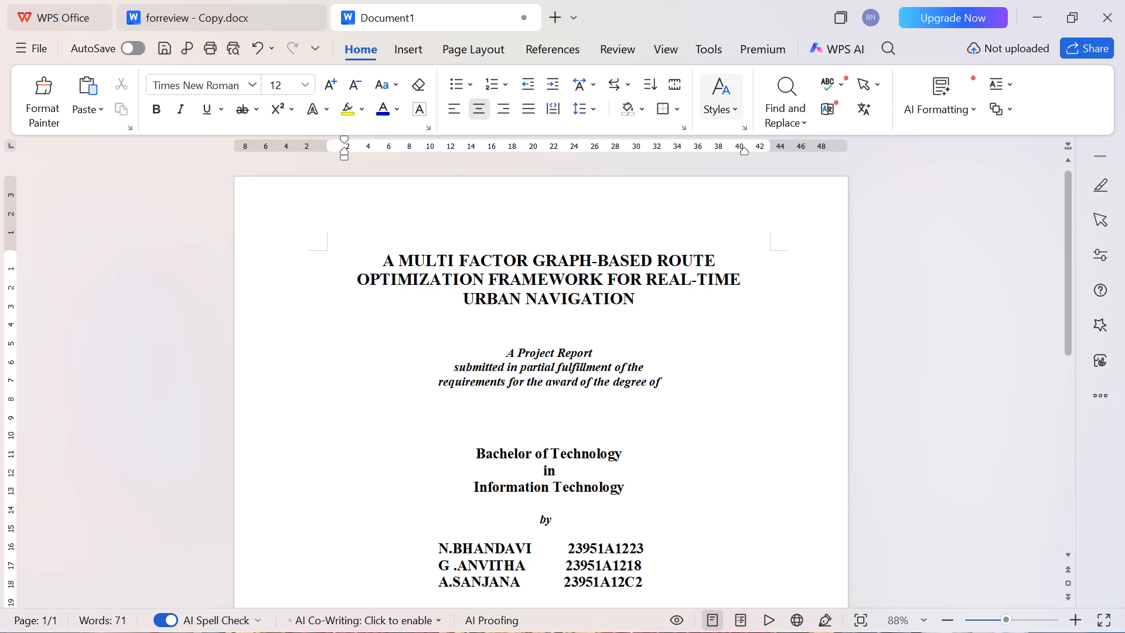
Check the original's ruler in "forreview - Copy" and move the copyright line's right indent in Document1 outward to about 42.
click(235, 0)
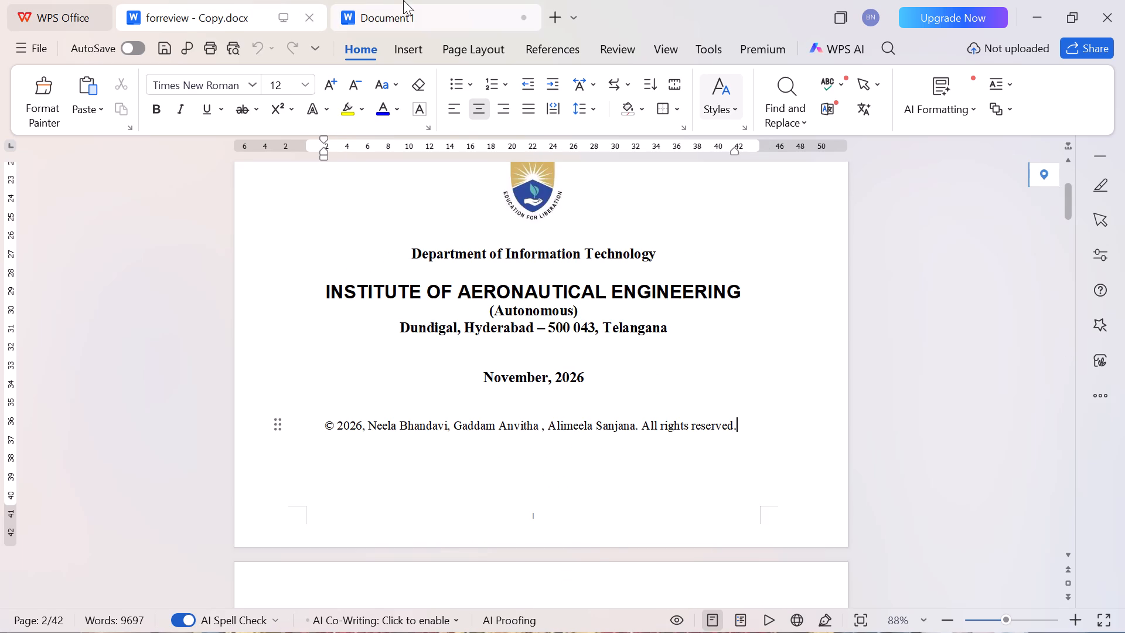
click(404, 0)
drag(745, 149, 758, 152)
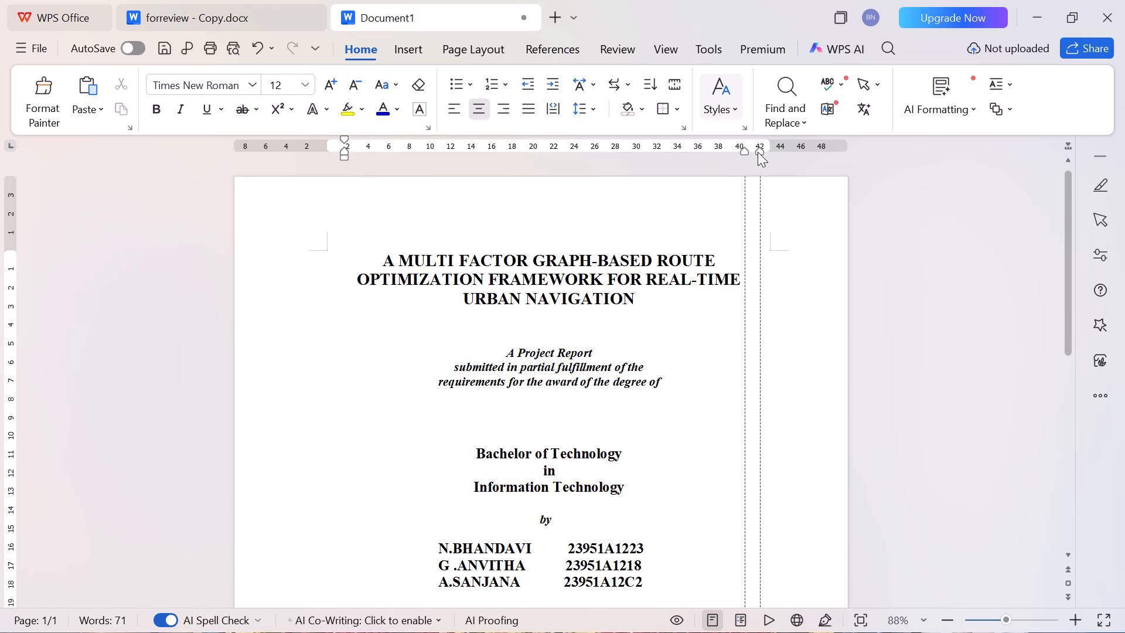
drag(758, 152, 763, 152)
scroll(678, 348, down, 7)
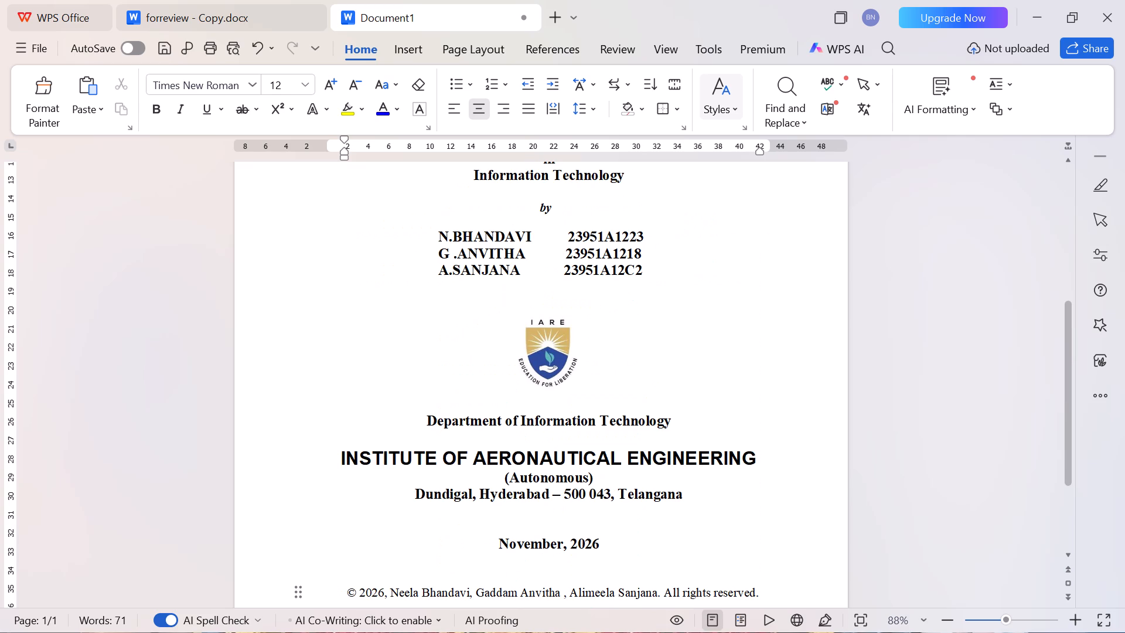
scroll(678, 363, down, 3)
scroll(678, 363, up, 10)
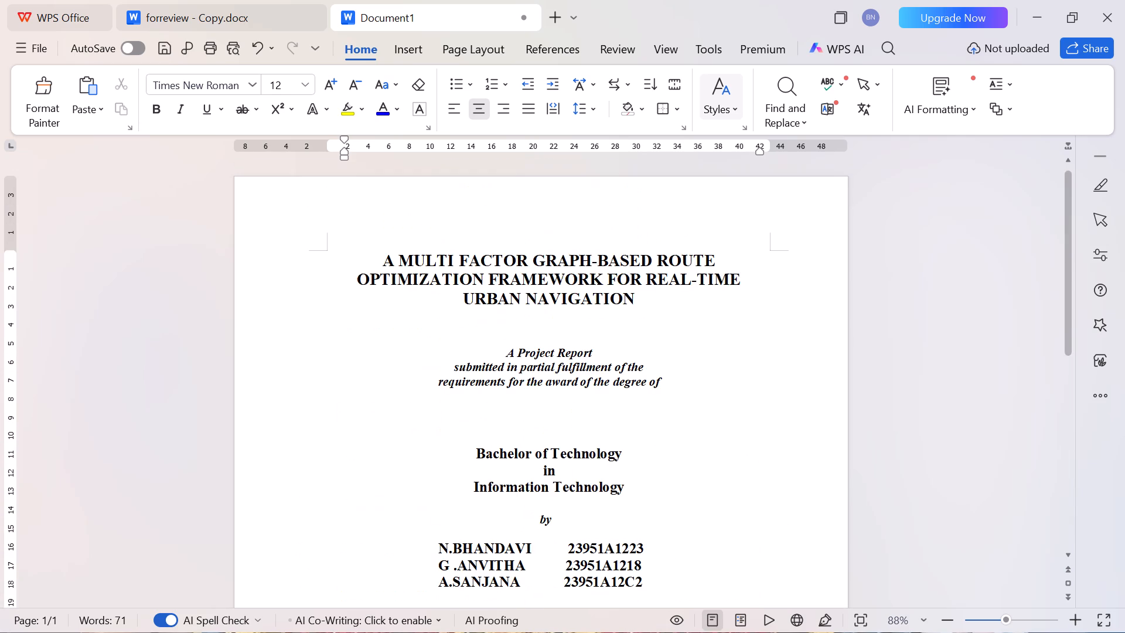
Review Document1's cover page from the title down to the copyright line for layout differences from the original.
click(278, 0)
click(399, 1)
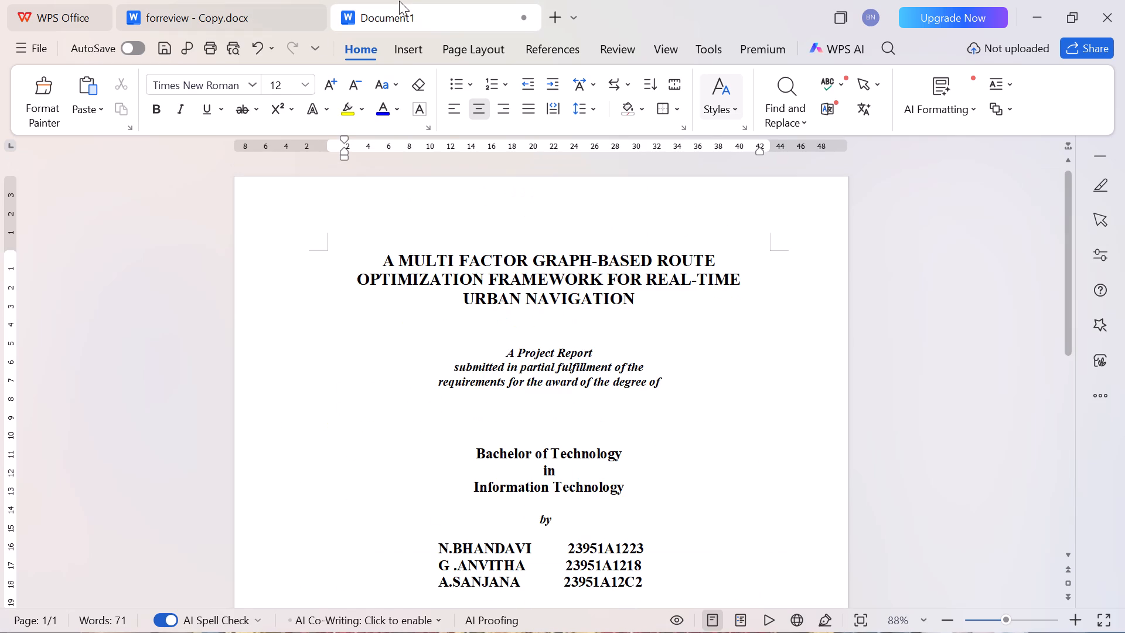
scroll(485, 486, down, 3)
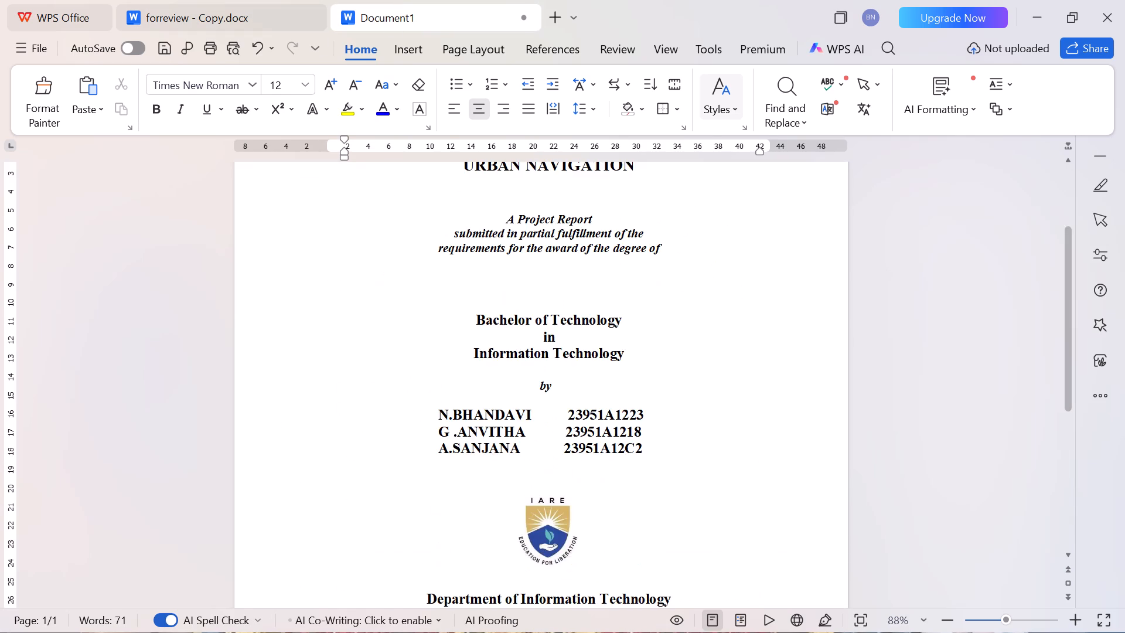
scroll(485, 486, down, 6)
scroll(485, 486, up, 5)
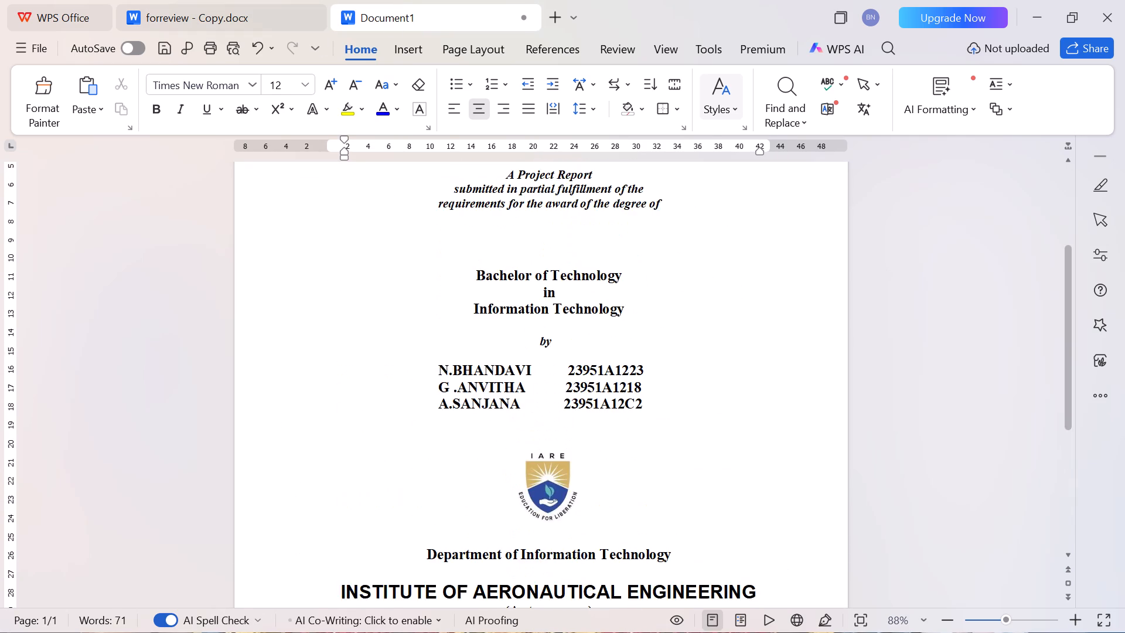
scroll(485, 486, up, 3)
scroll(485, 486, down, 14)
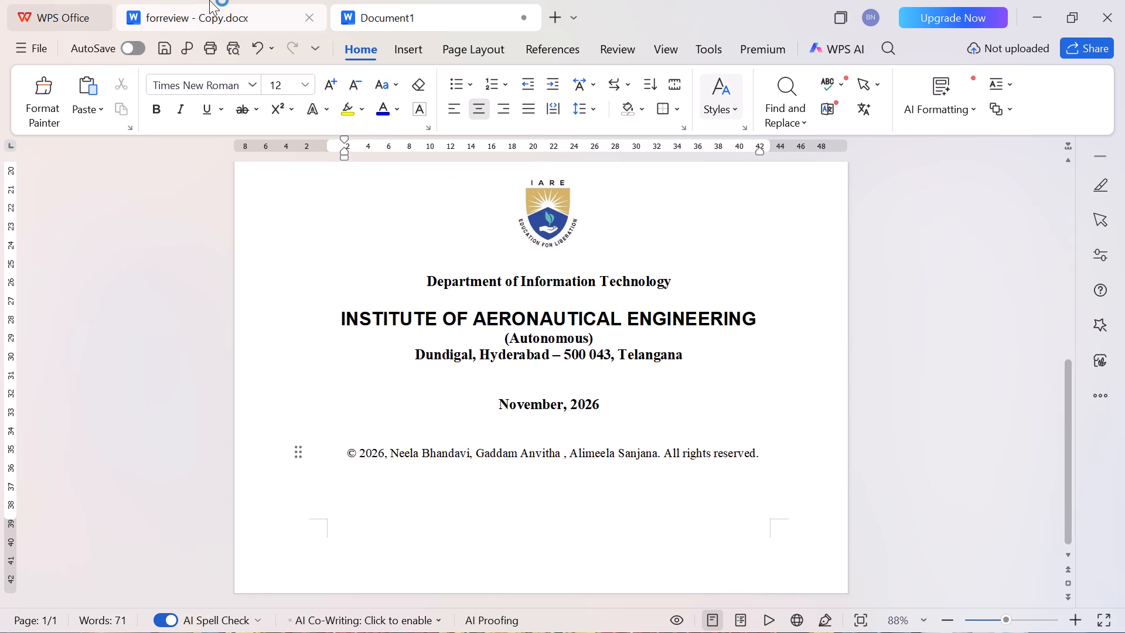
Copy page 12 of "forreview - Copy", from the Route Computation Module item through the paragraph below Fig. 3.1.
click(210, 0)
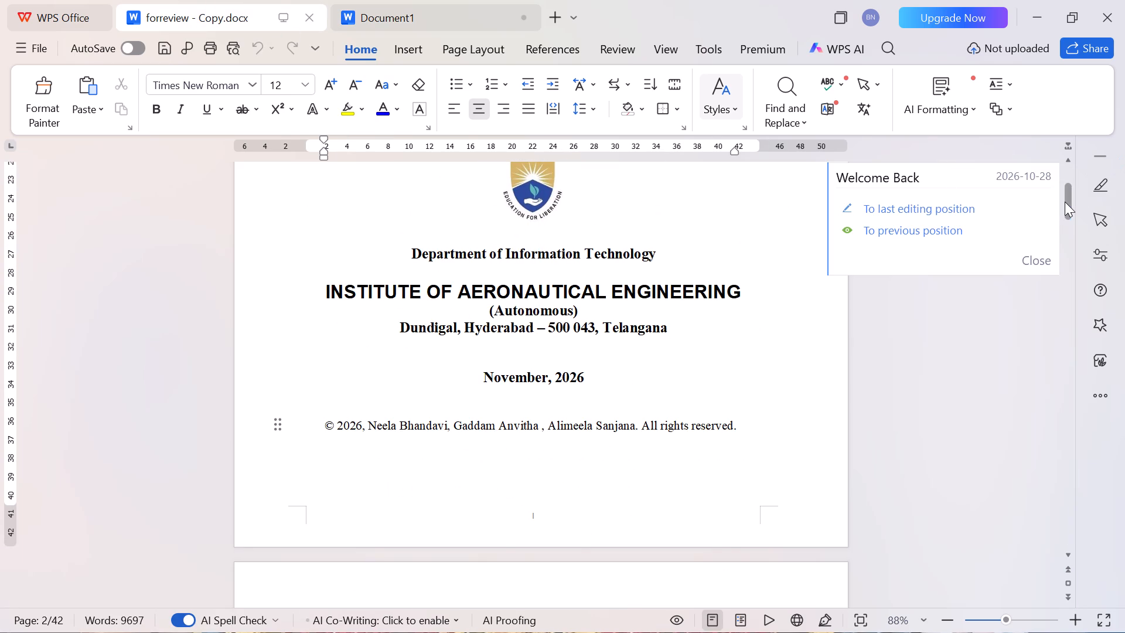
drag(1065, 202, 1066, 291)
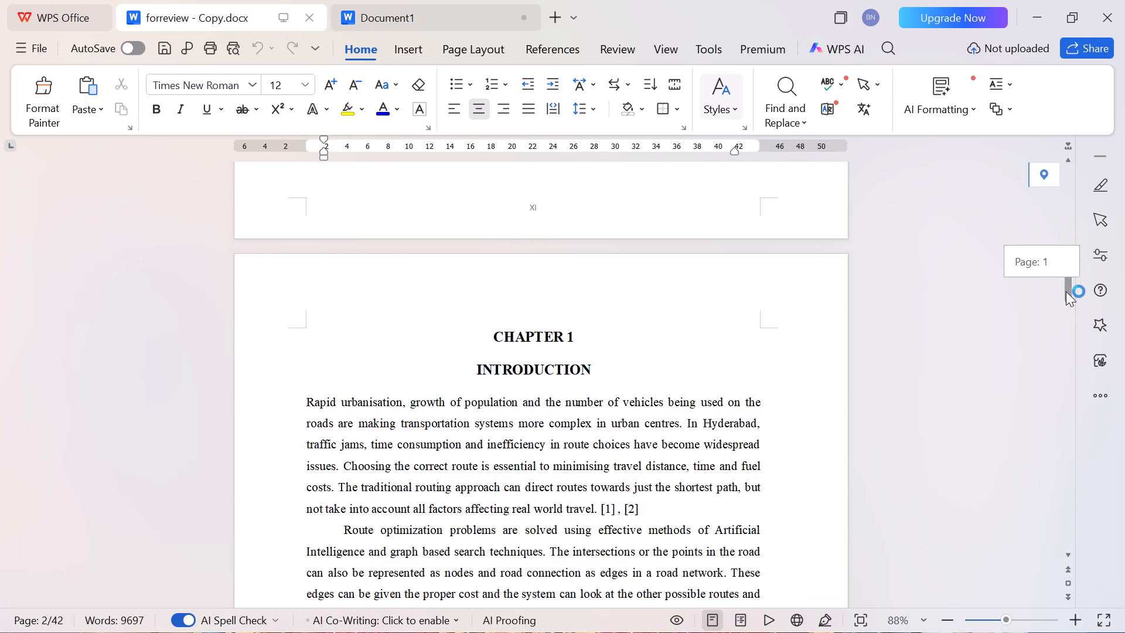
drag(1066, 291, 1067, 331)
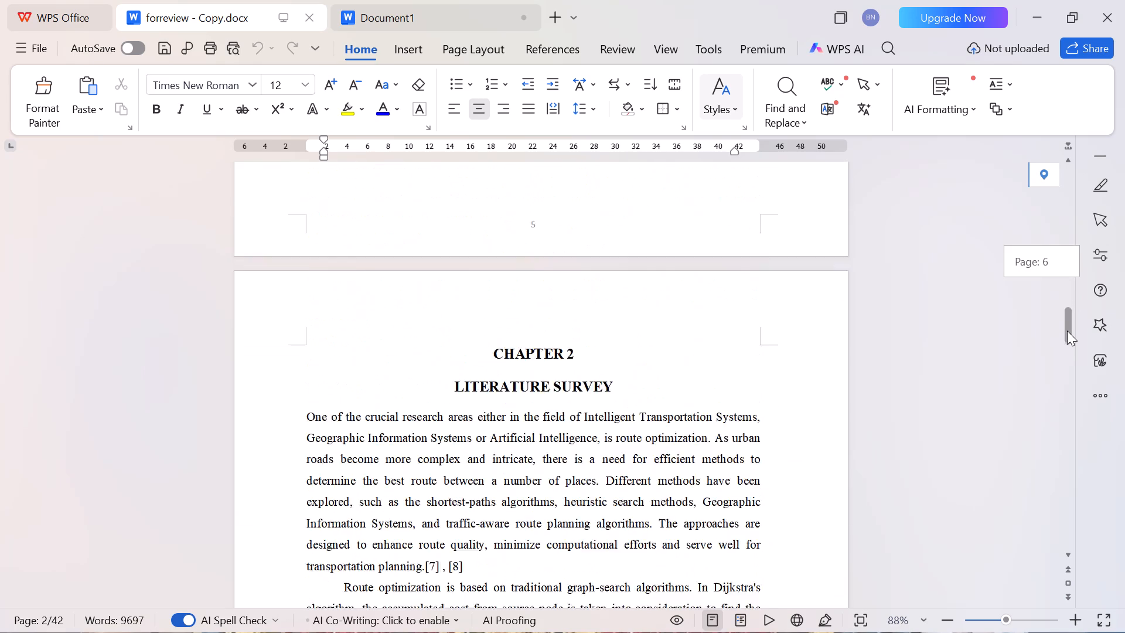
drag(1067, 331, 1068, 350)
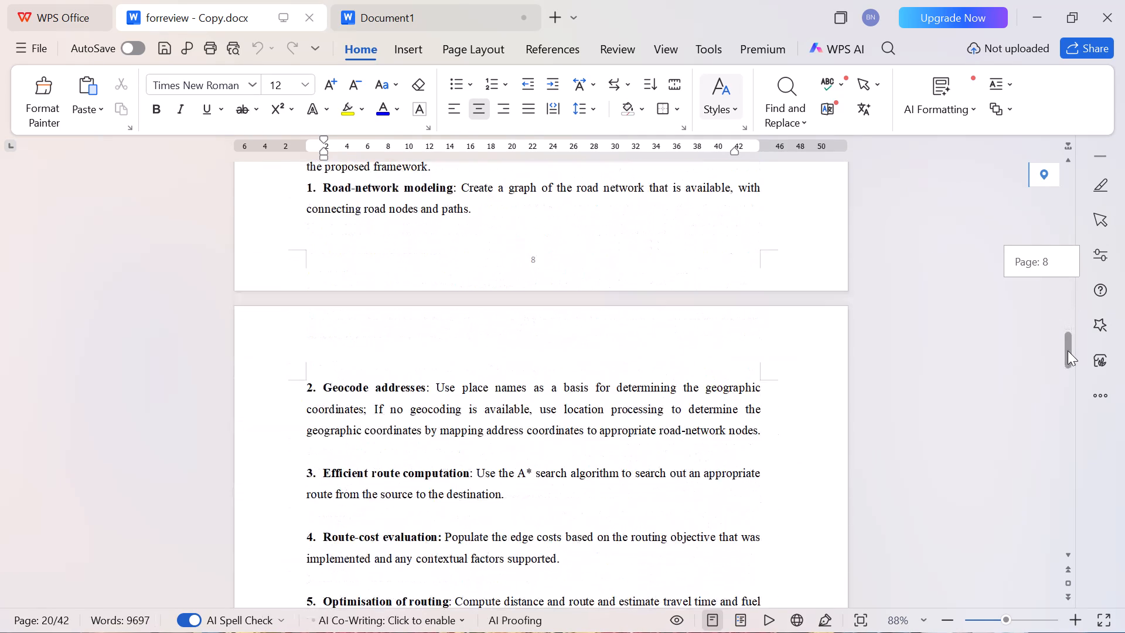
drag(1068, 350, 1070, 363)
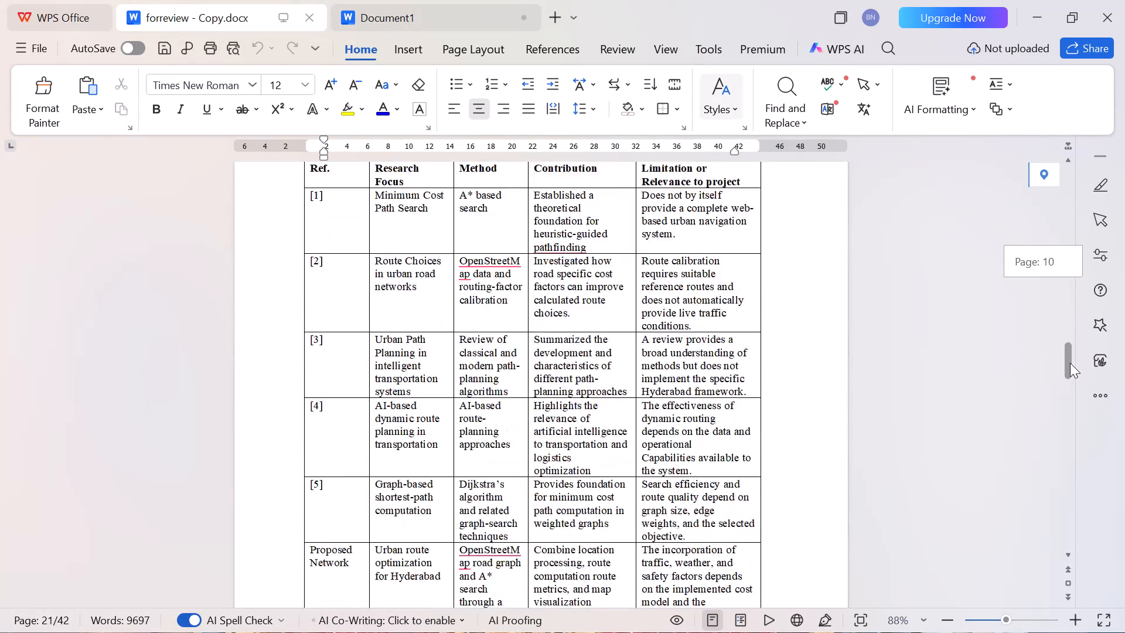
drag(1070, 363, 1073, 380)
scroll(693, 357, up, 14)
scroll(692, 356, down, 4)
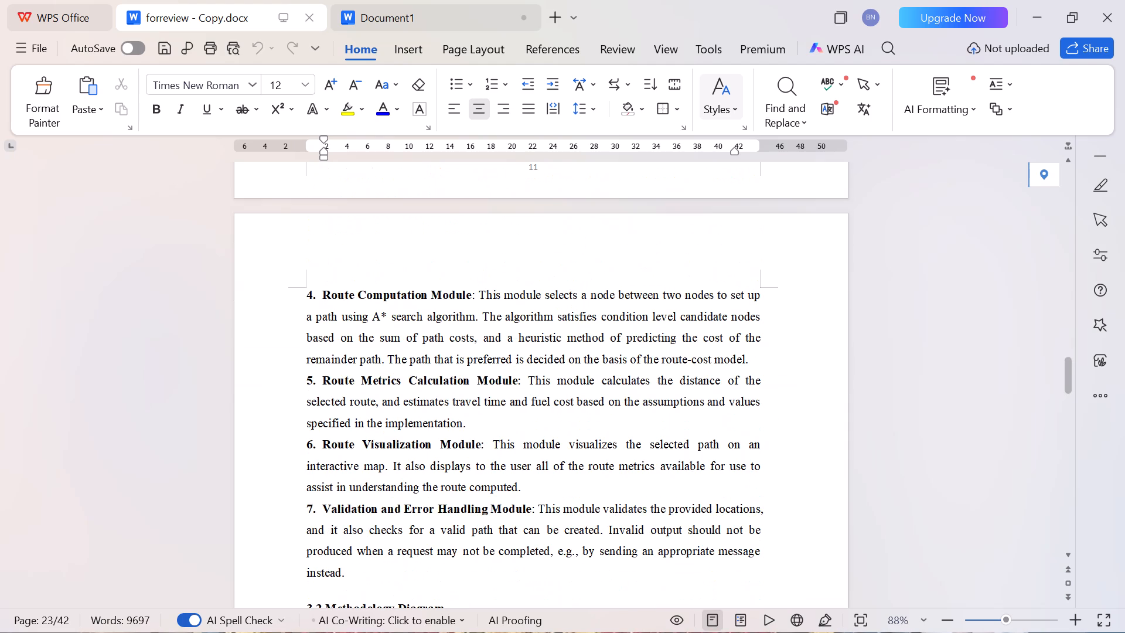
drag(312, 278, 378, 382)
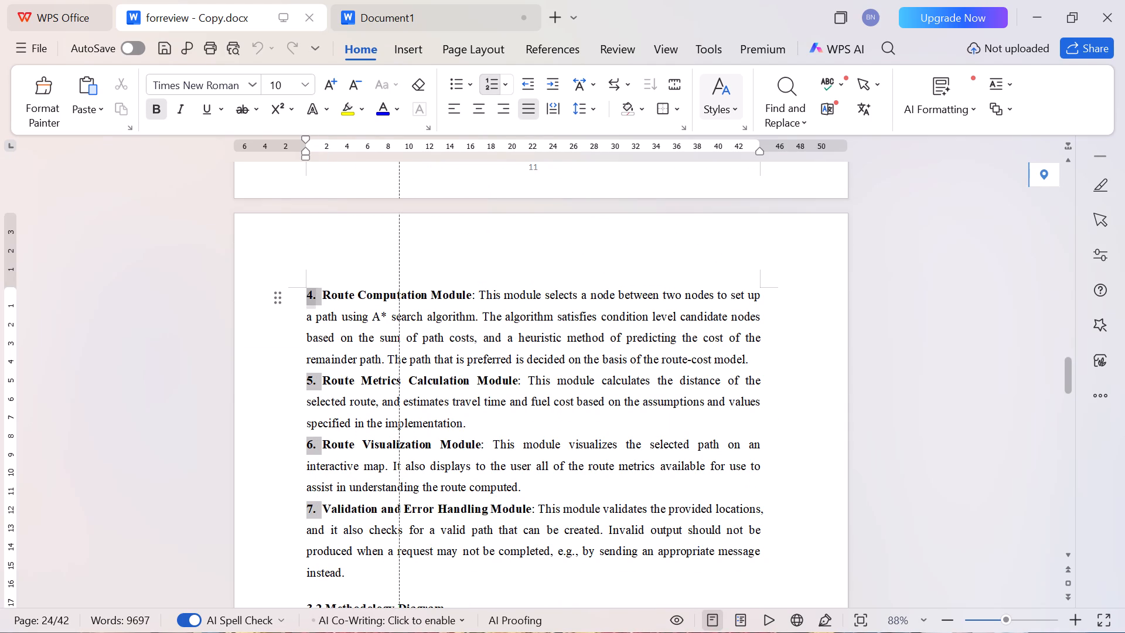
drag(378, 382, 309, 393)
drag(320, 283, 454, 424)
scroll(454, 424, down, 8)
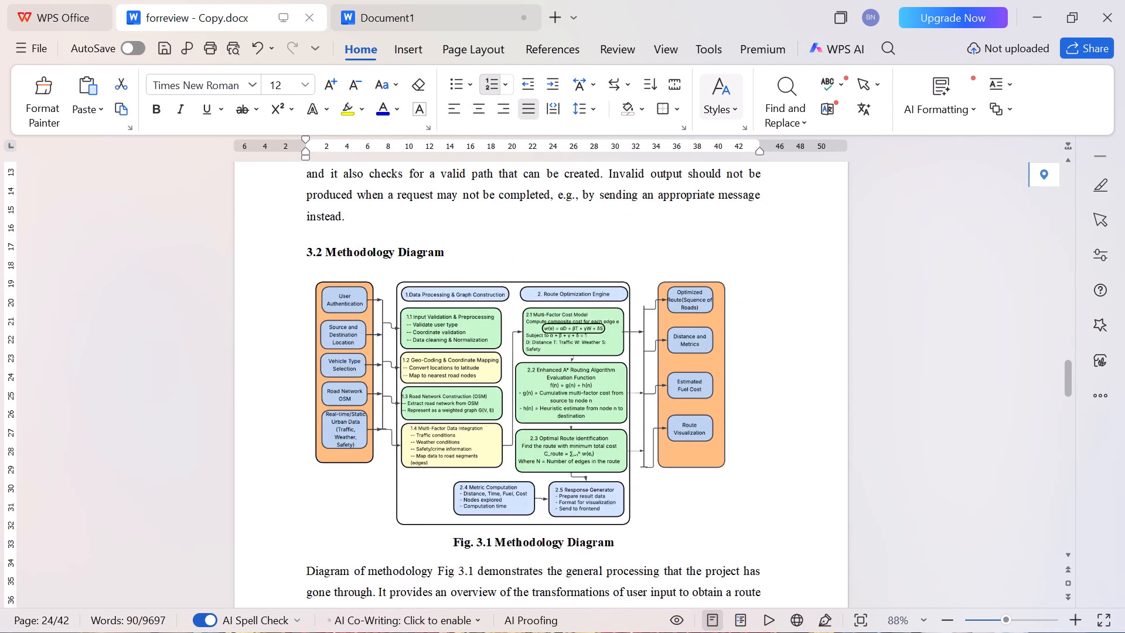
scroll(454, 424, down, 4)
drag(454, 424, 572, 441)
key(ctrl+c)
Add blank lines after the copyright line in Document1 to reach a second page and paste the copied methodology content there.
click(502, 0)
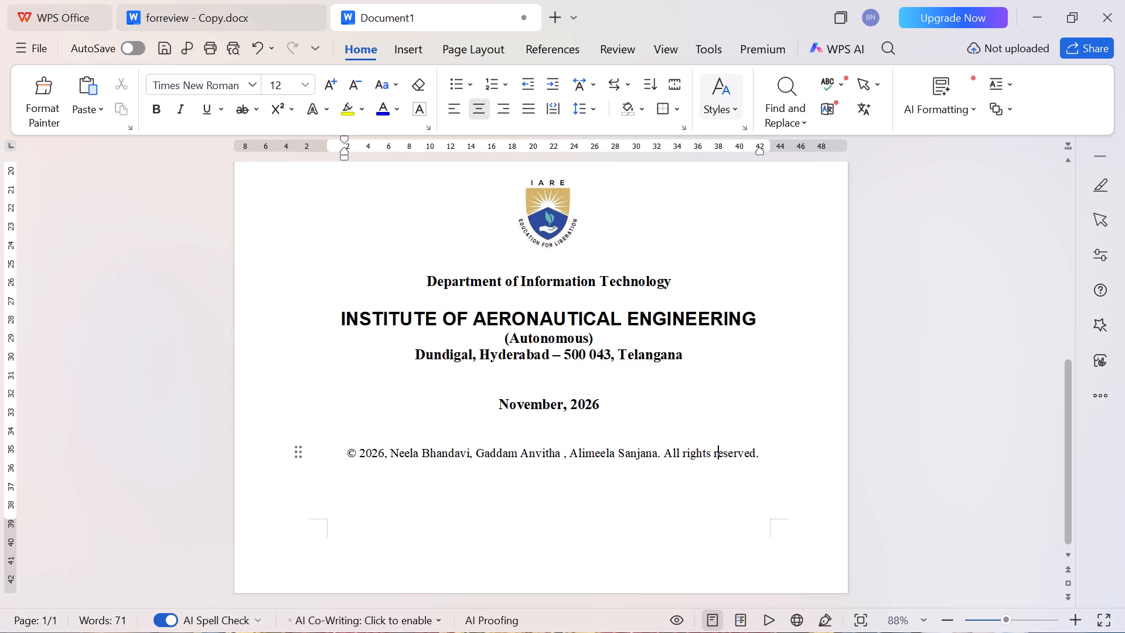
click(595, 504)
click(772, 447)
key(Return)
key(Return)
key(Return)
key(Return)
key(Return)
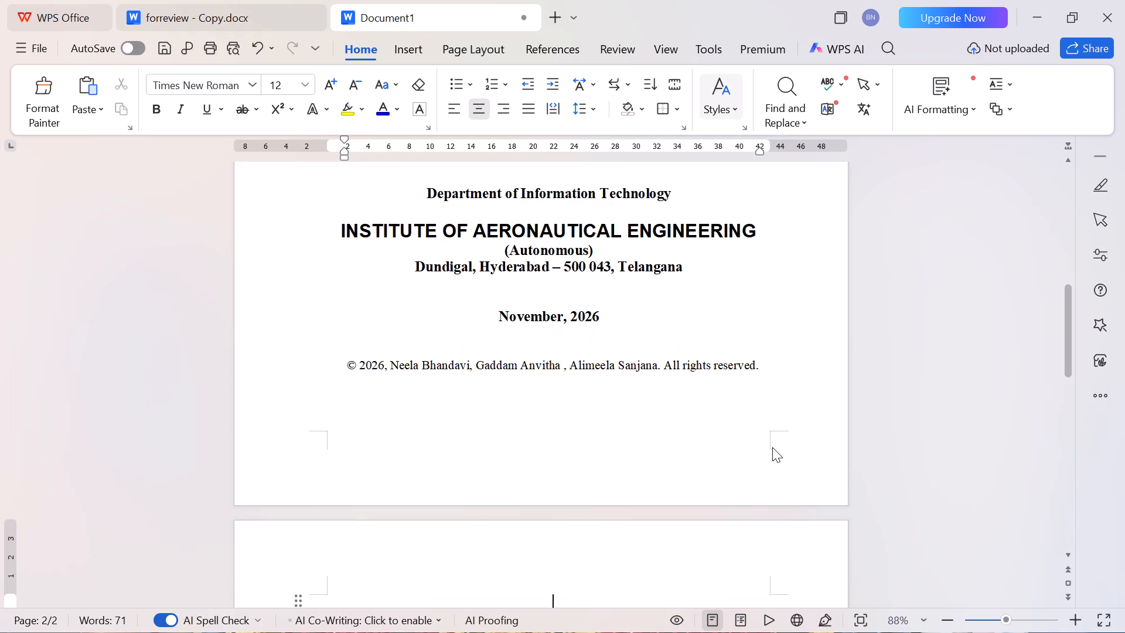
key(ctrl+v)
scroll(683, 474, up, 10)
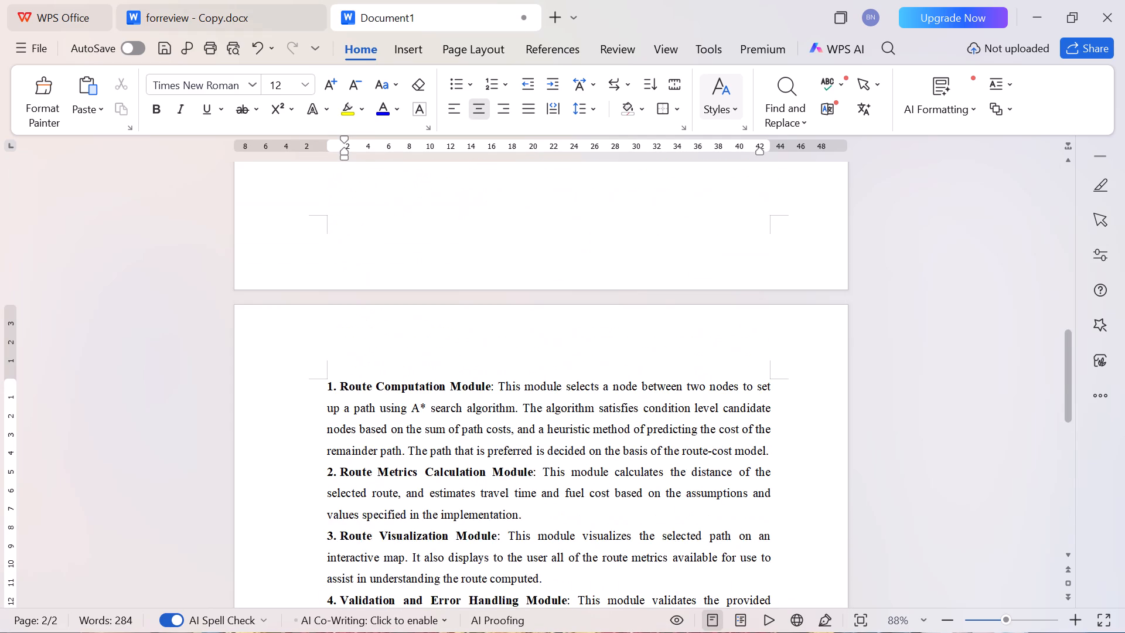
scroll(683, 474, down, 11)
scroll(683, 471, up, 9)
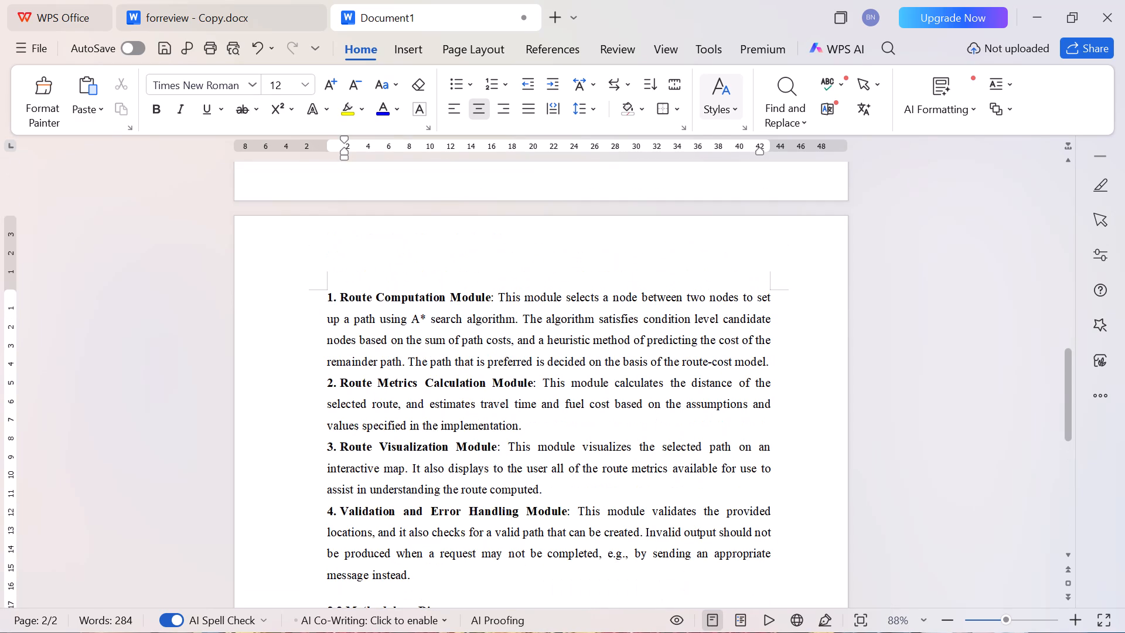
Renumber the four pasted module items, from Route Computation to Validation and Error Handling, as 4., 5., 6. and 7.
click(329, 300)
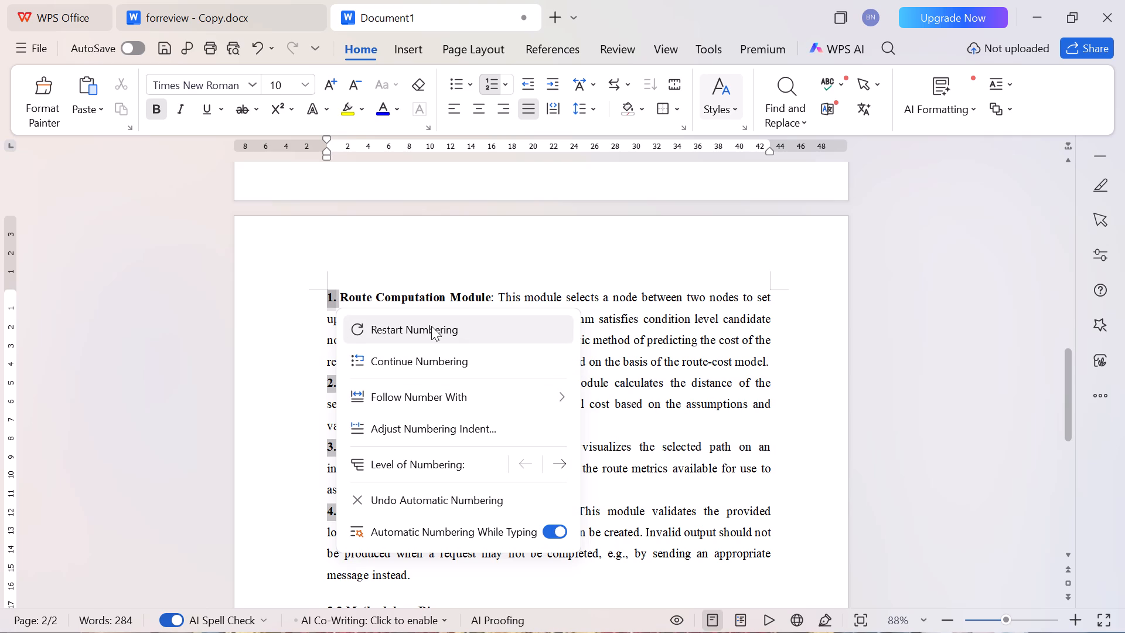
key(4)
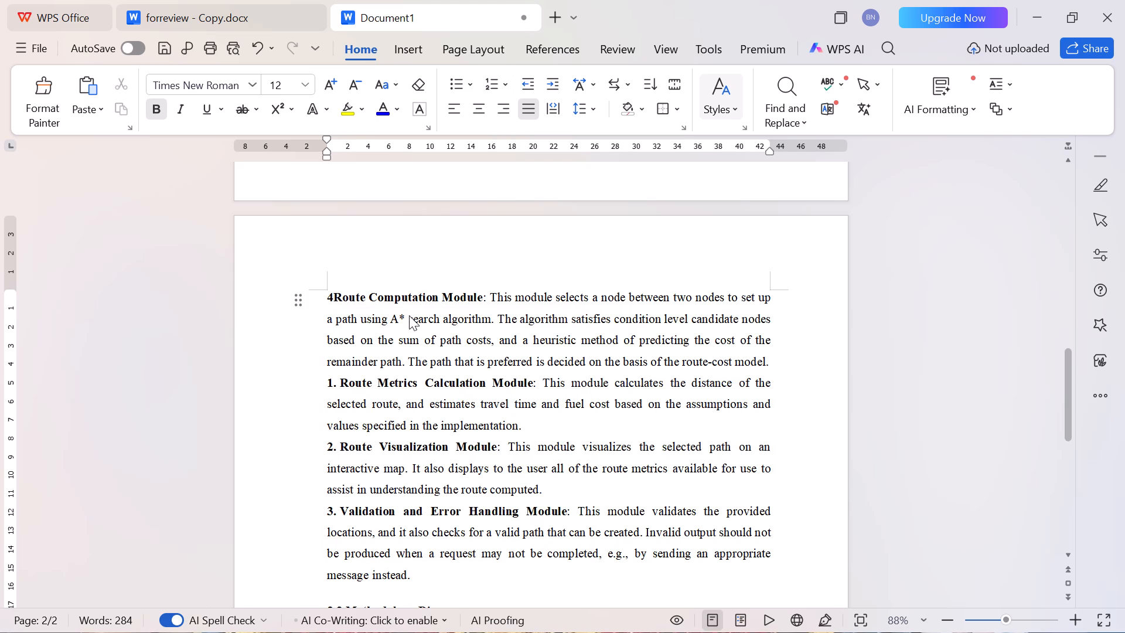
text(.)
key(space)
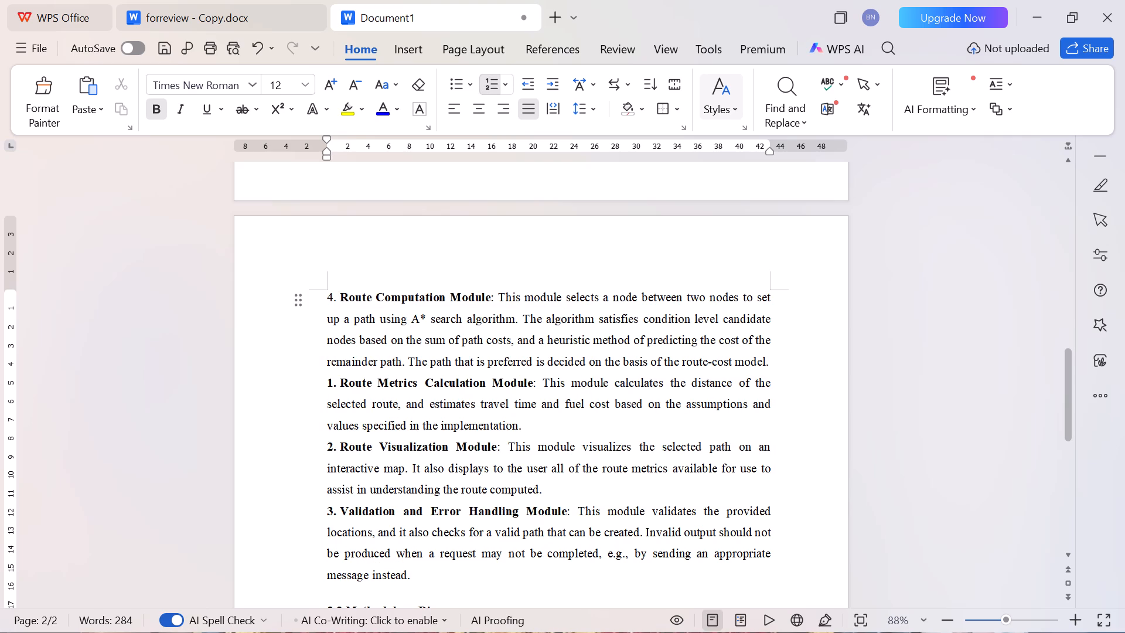
click(329, 385)
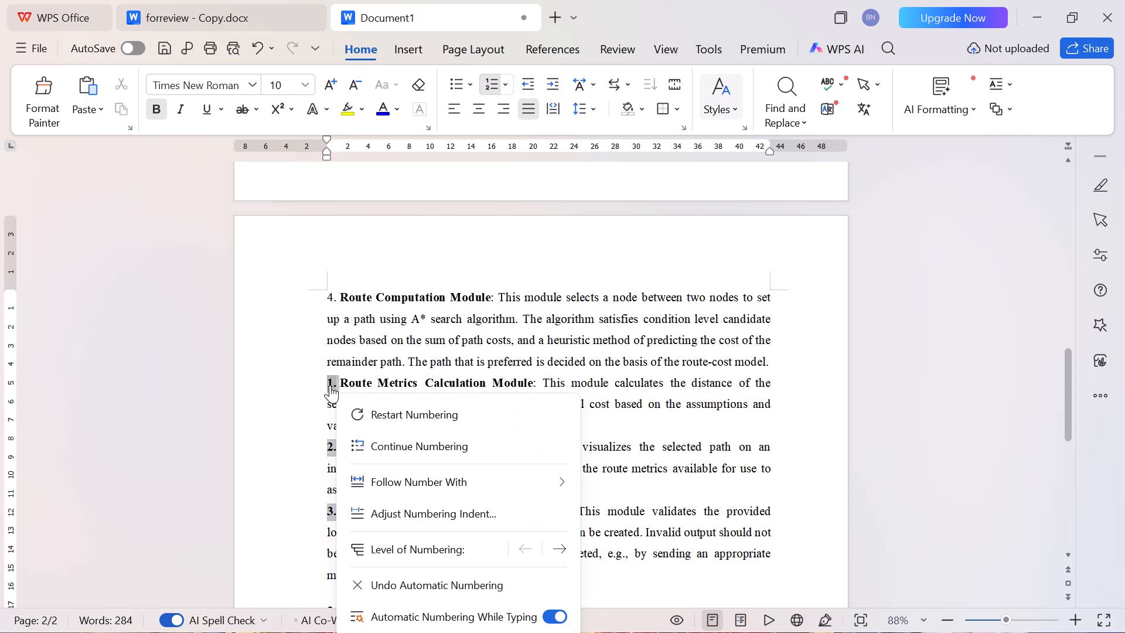
text(5.)
key(space)
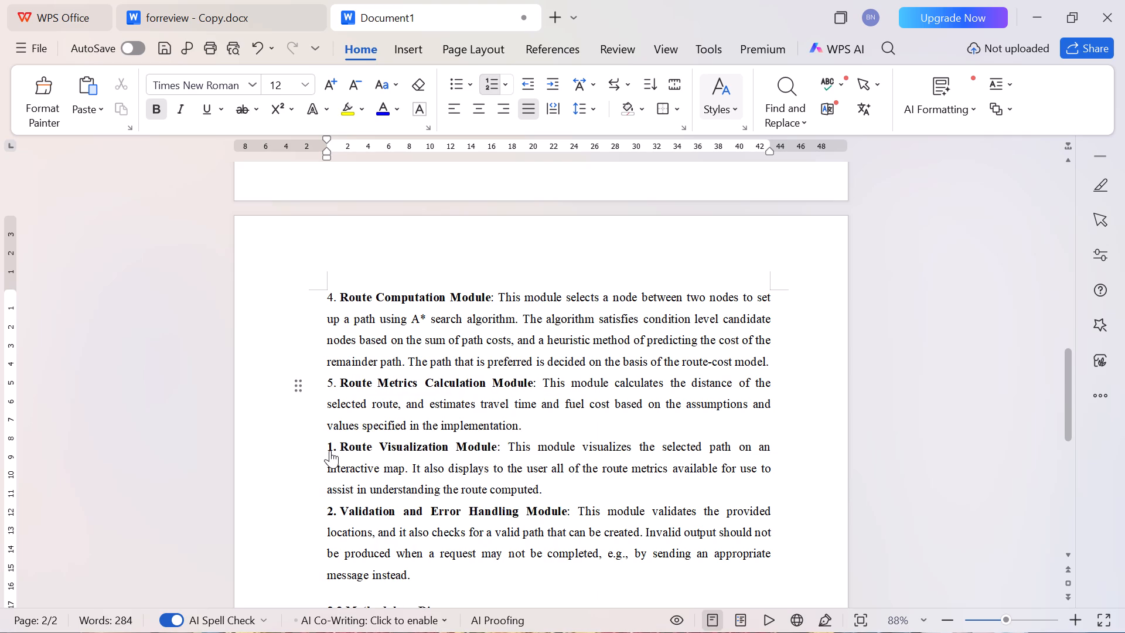
click(330, 450)
text(6.)
key(space)
click(332, 516)
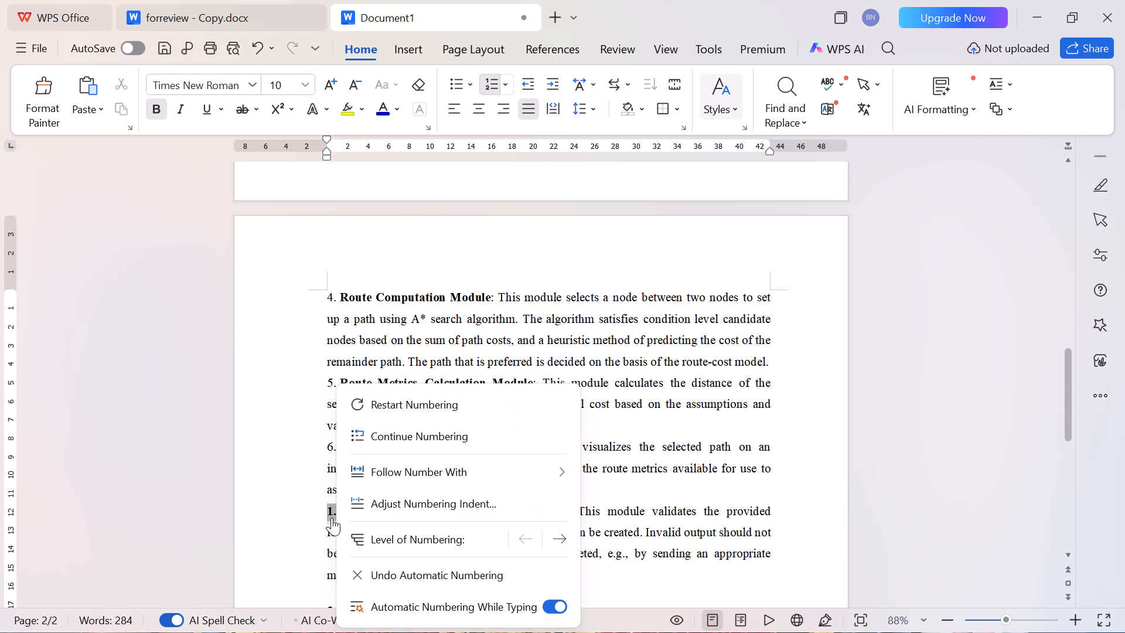
text(7.)
key(space)
Apply the formatting of the paragraph below Fig. 3.1 in "forreview - Copy" to the same paragraph in Document1 with Format Painter.
click(179, 0)
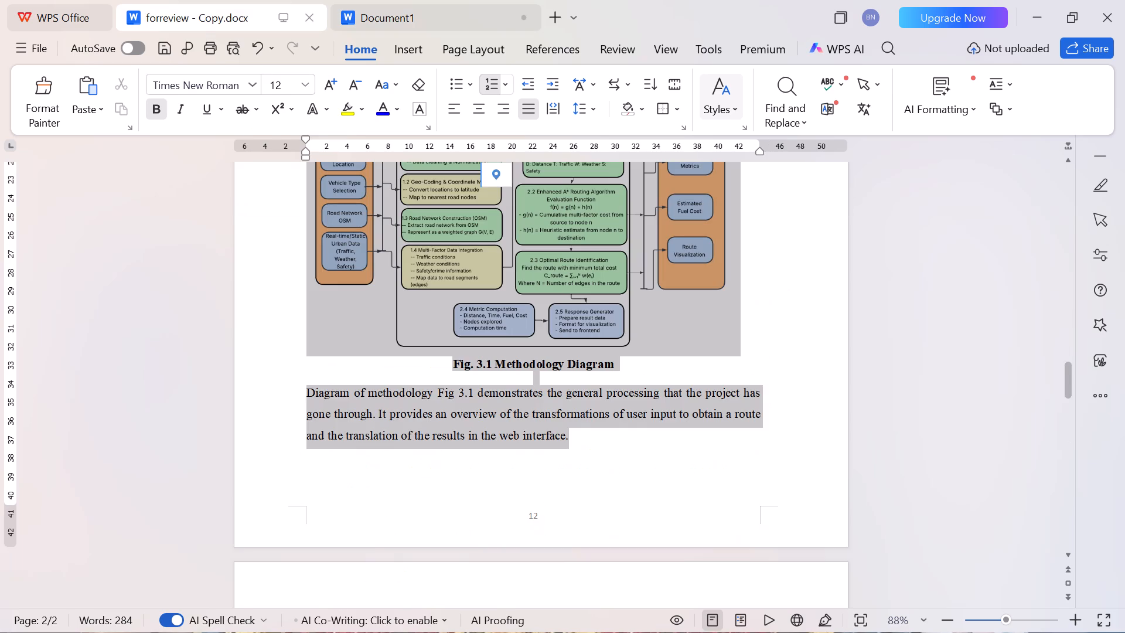
click(449, 401)
scroll(449, 401, up, 5)
scroll(449, 401, down, 5)
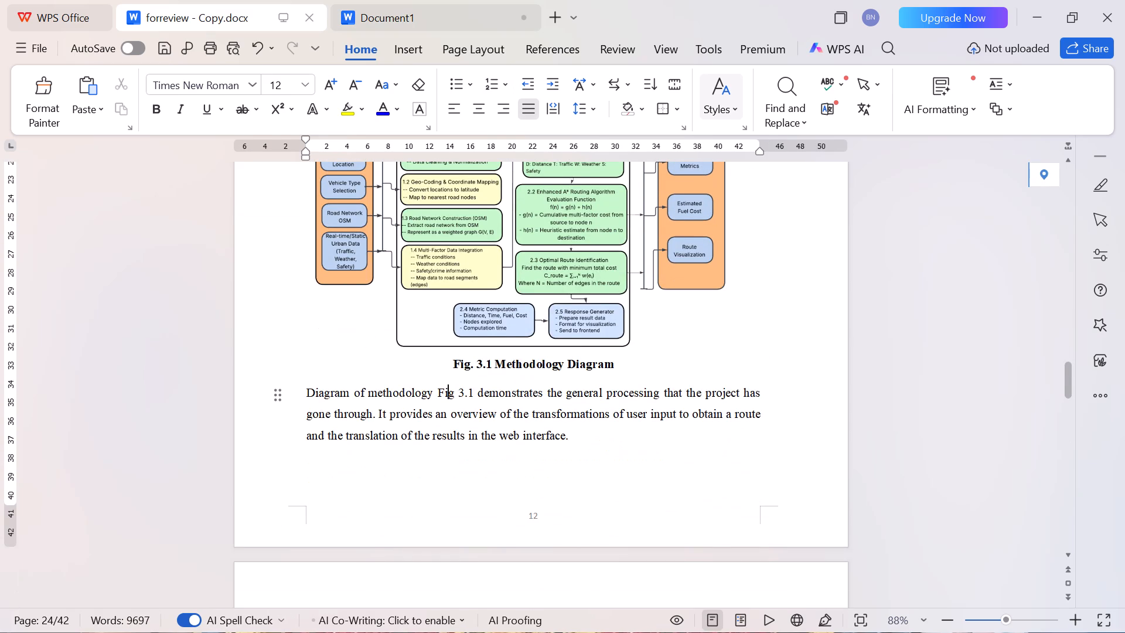
drag(301, 394, 572, 436)
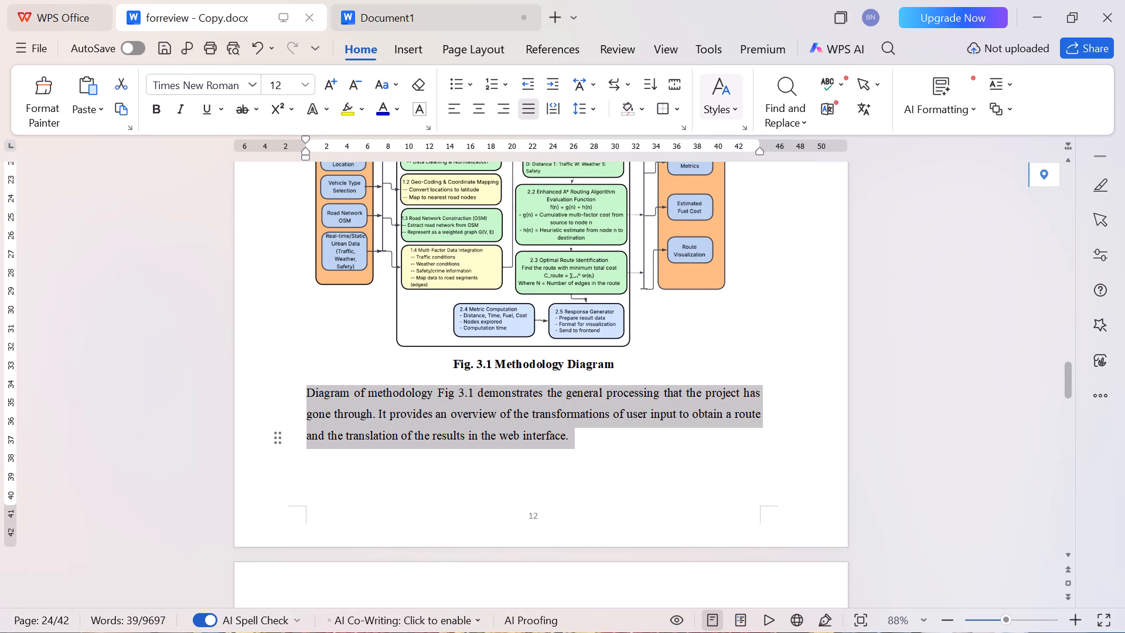
drag(572, 436, 566, 439)
click(40, 100)
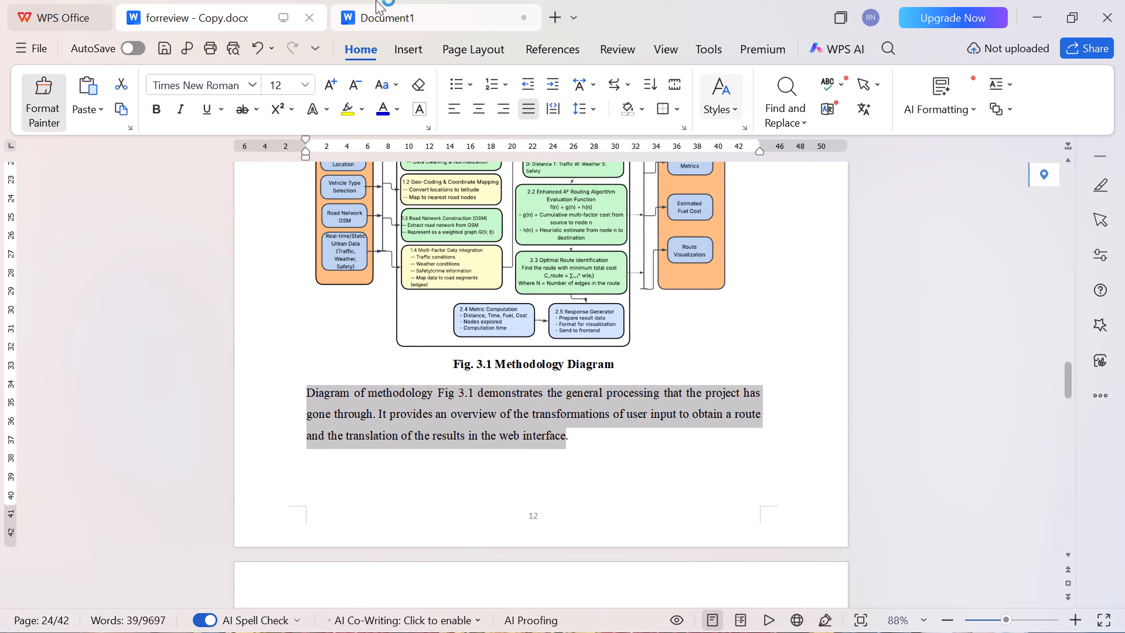
click(393, 0)
scroll(346, 390, down, 12)
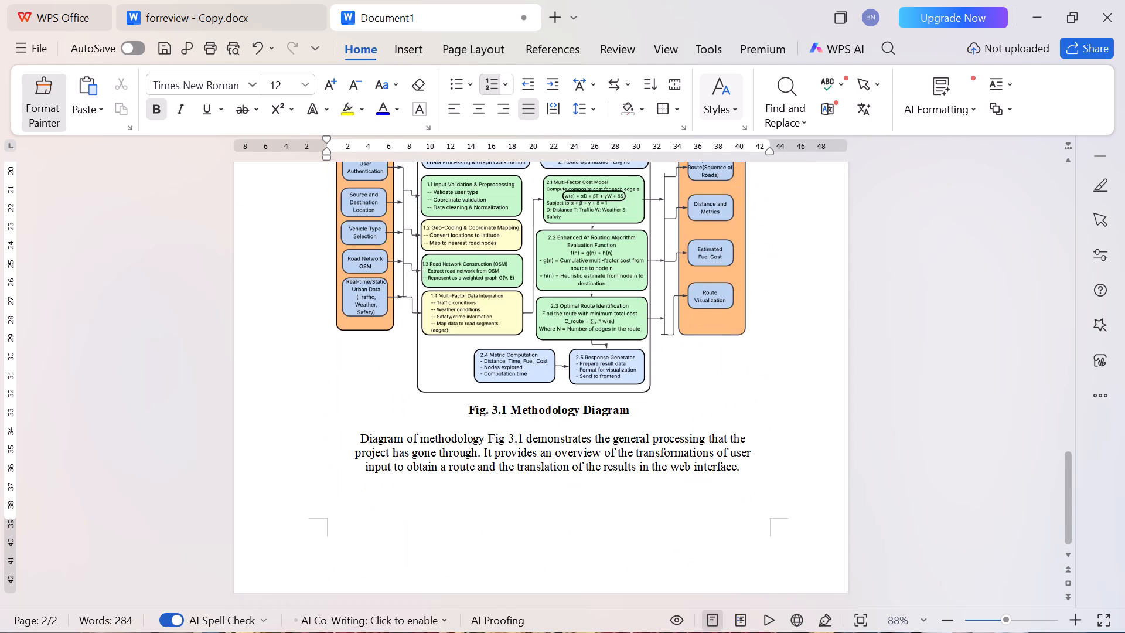
drag(359, 435, 754, 477)
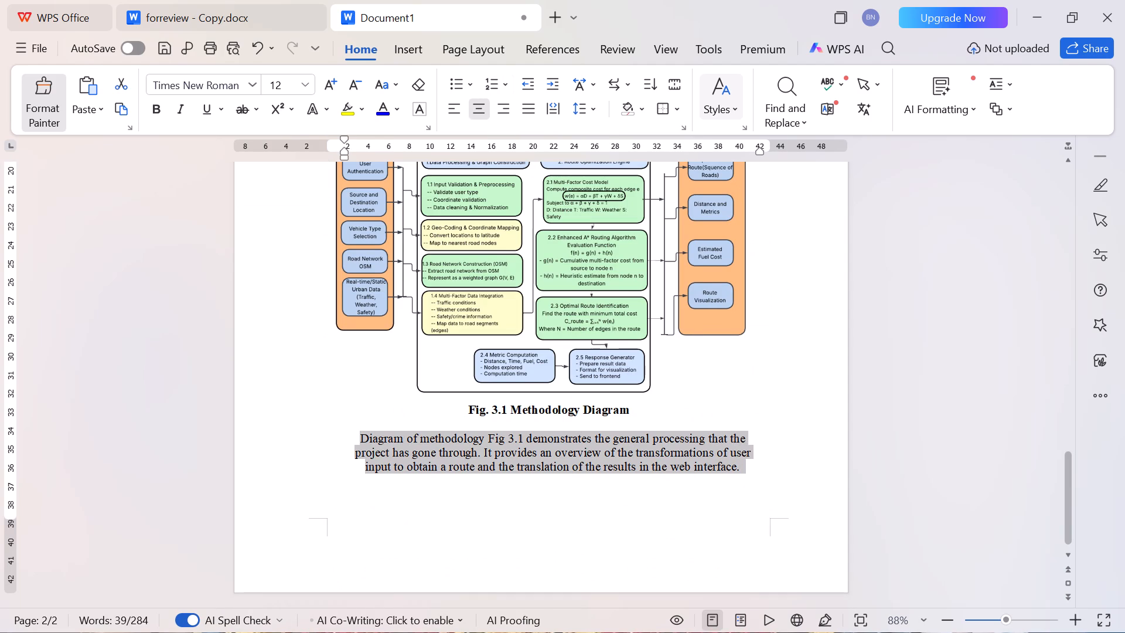
Justify the paragraph below Fig. 3.1 in Document1 and increase its line spacing.
drag(754, 477, 742, 479)
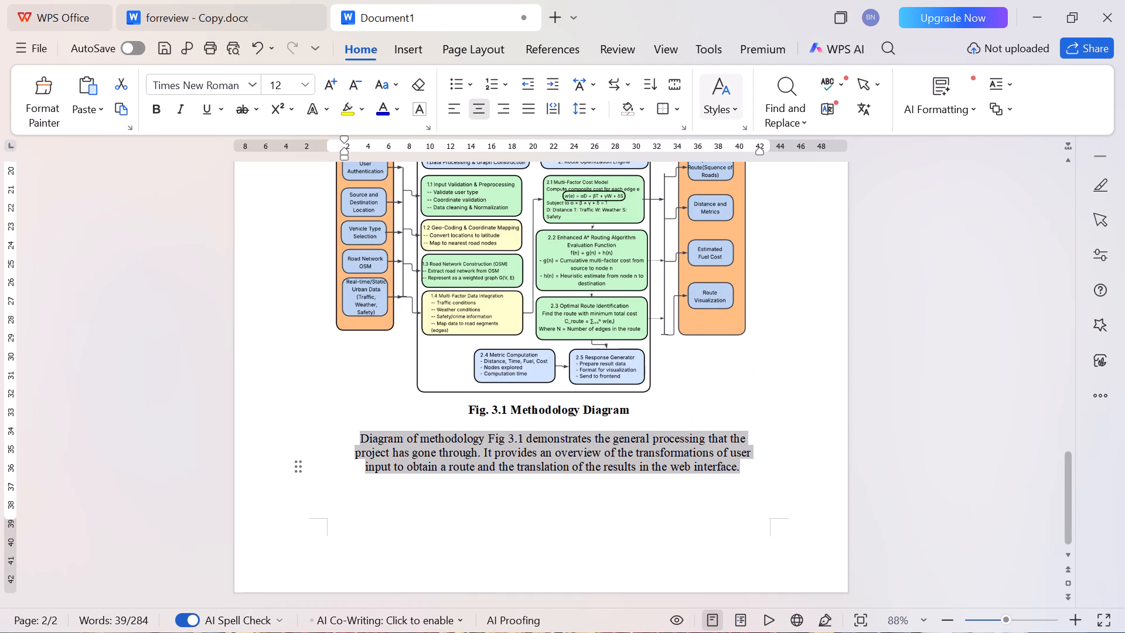
click(533, 110)
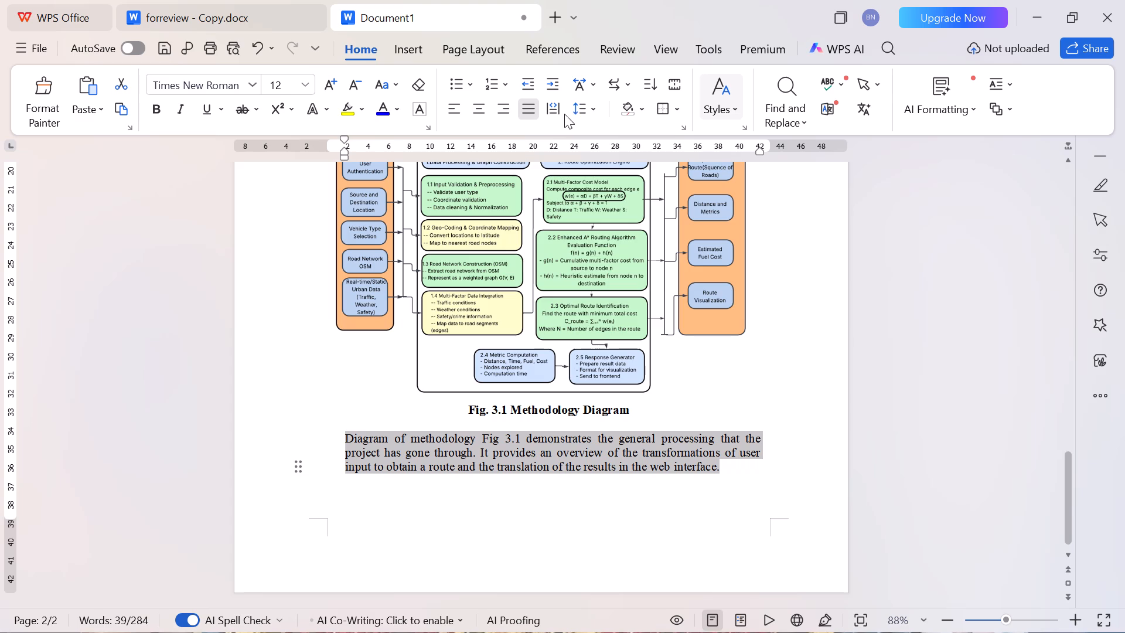
click(578, 110)
click(587, 187)
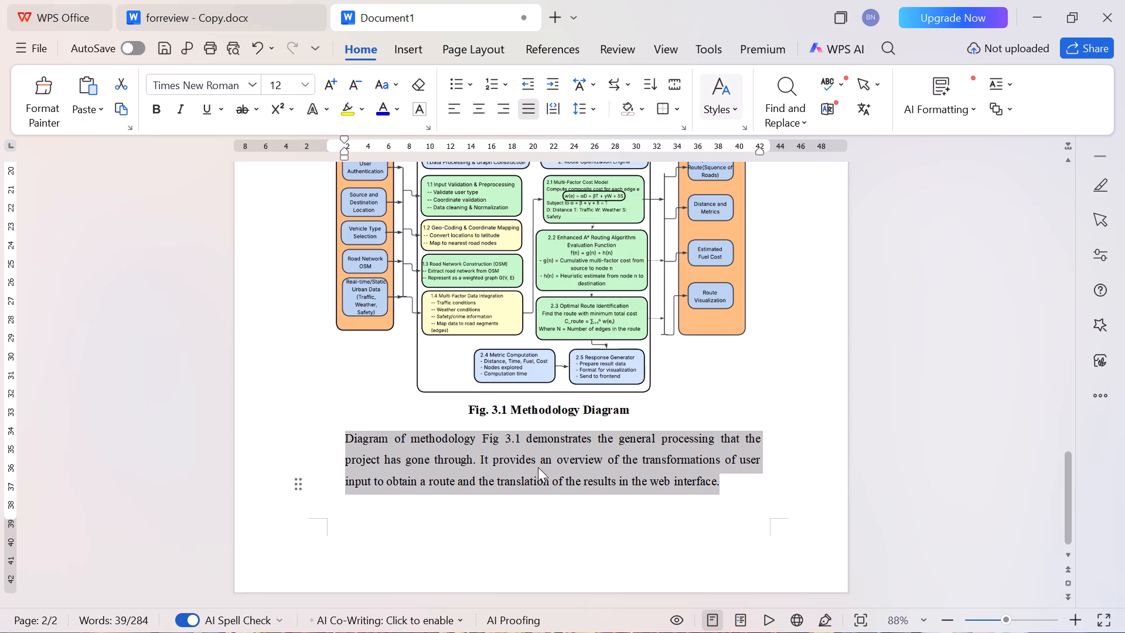
Remove the left indent of the paragraph below Fig. 3.1 so it starts at the page margin.
click(538, 467)
scroll(495, 410, up, 5)
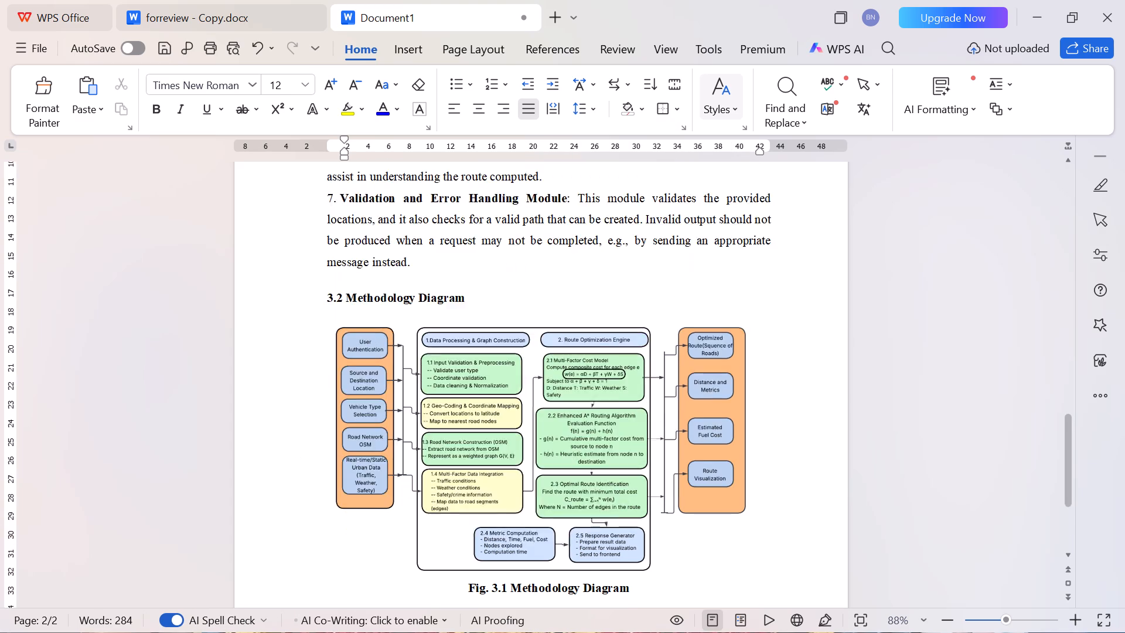
scroll(495, 404, up, 2)
scroll(495, 404, down, 5)
scroll(495, 403, up, 1)
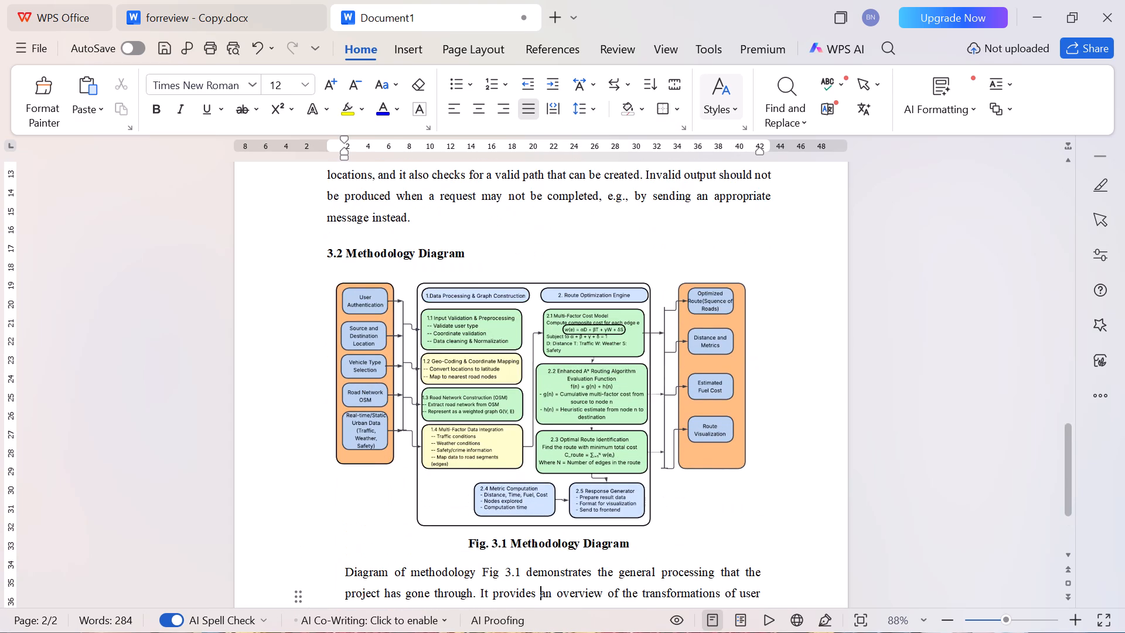
drag(345, 152, 329, 154)
scroll(527, 411, down, 4)
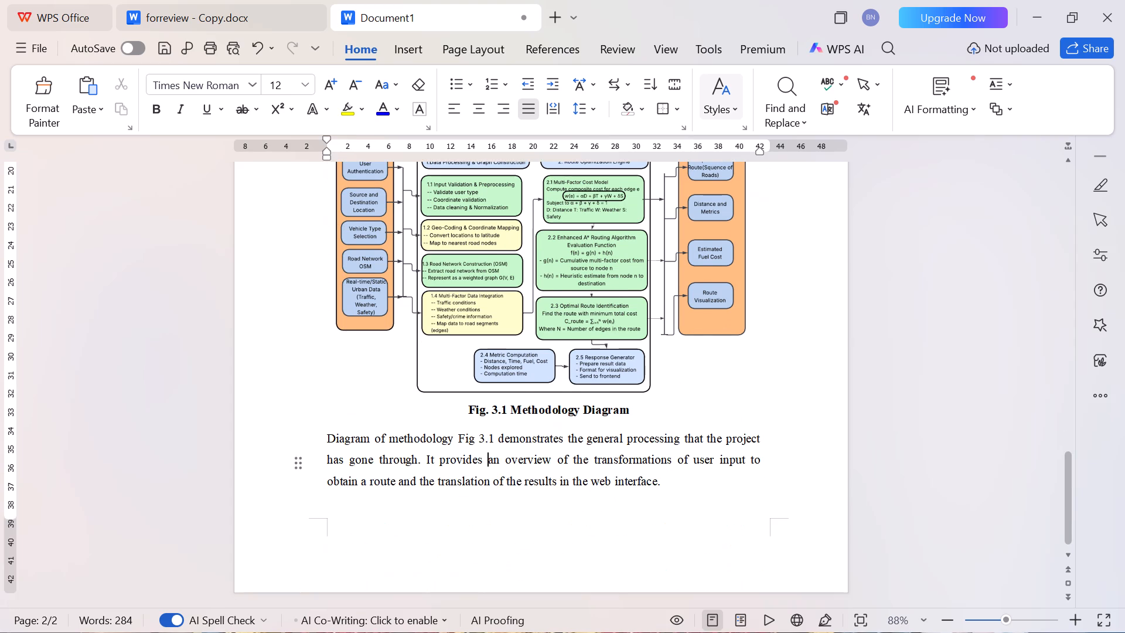
Make the module list numbers 4. to 7. in Document1 bold, as in "forreview - Copy".
scroll(527, 411, up, 14)
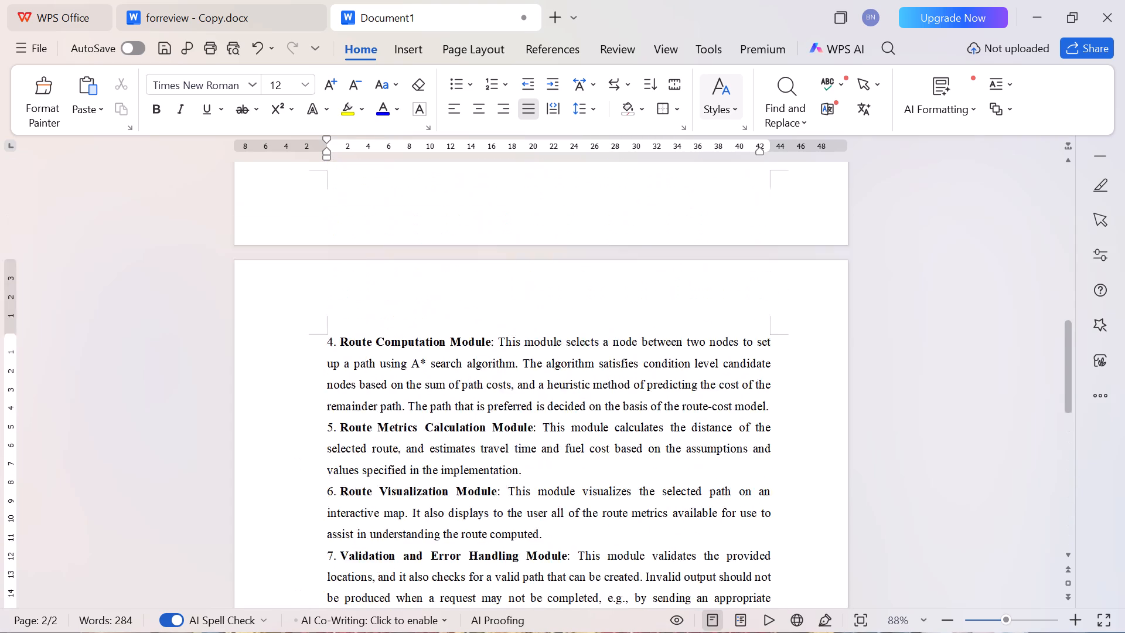
click(267, 0)
scroll(549, 418, up, 6)
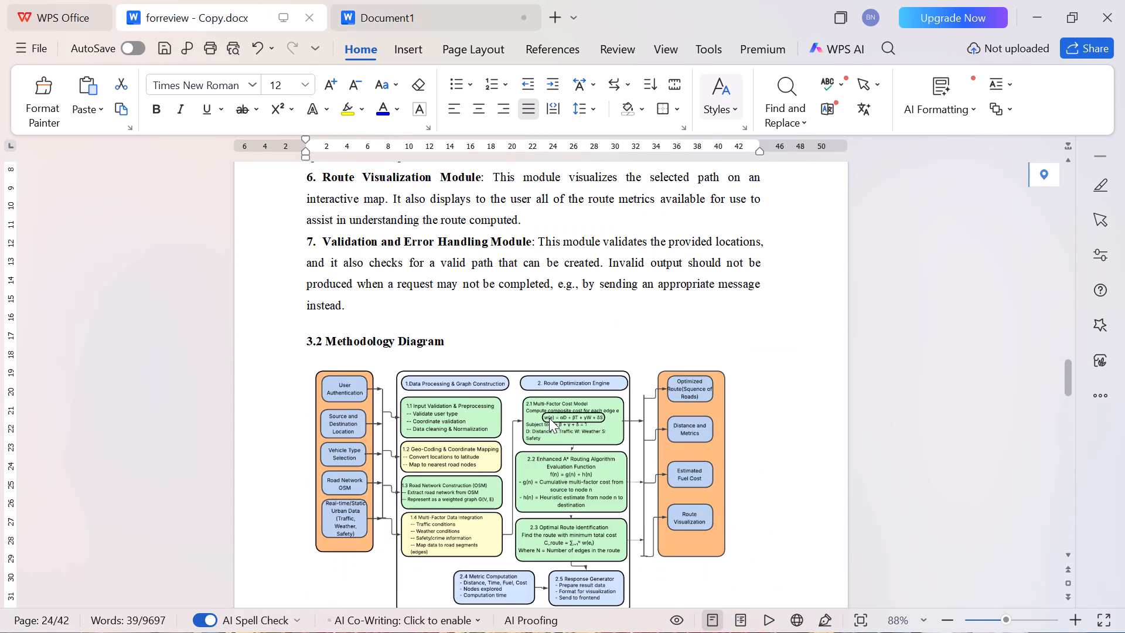
scroll(549, 418, up, 7)
click(477, 0)
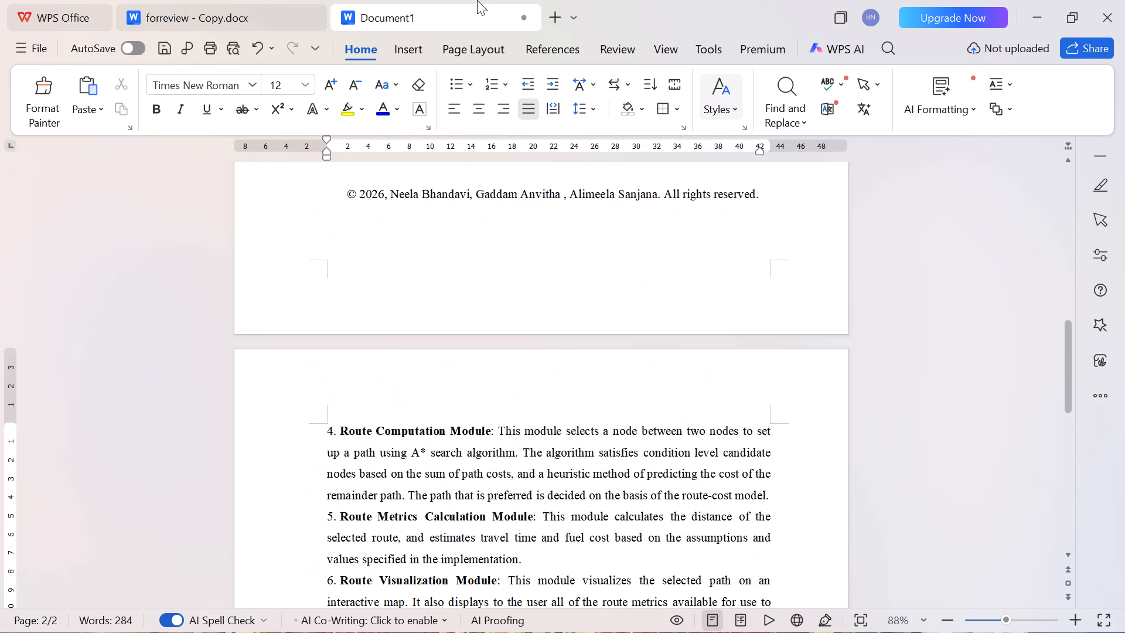
scroll(514, 427, down, 4)
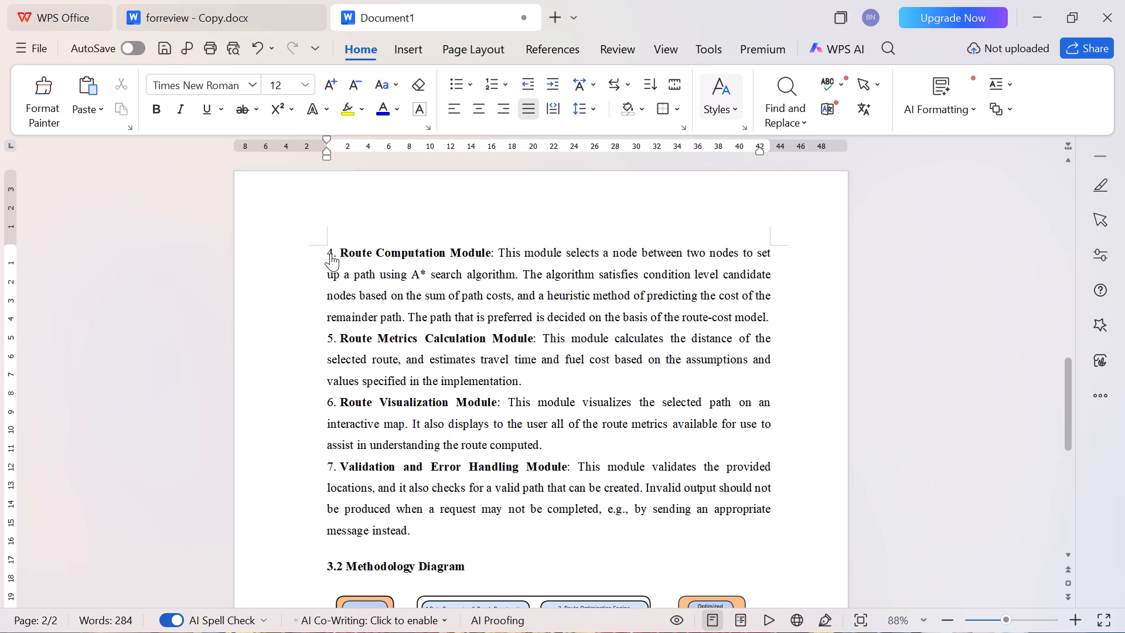
click(330, 253)
key(ctrl+b)
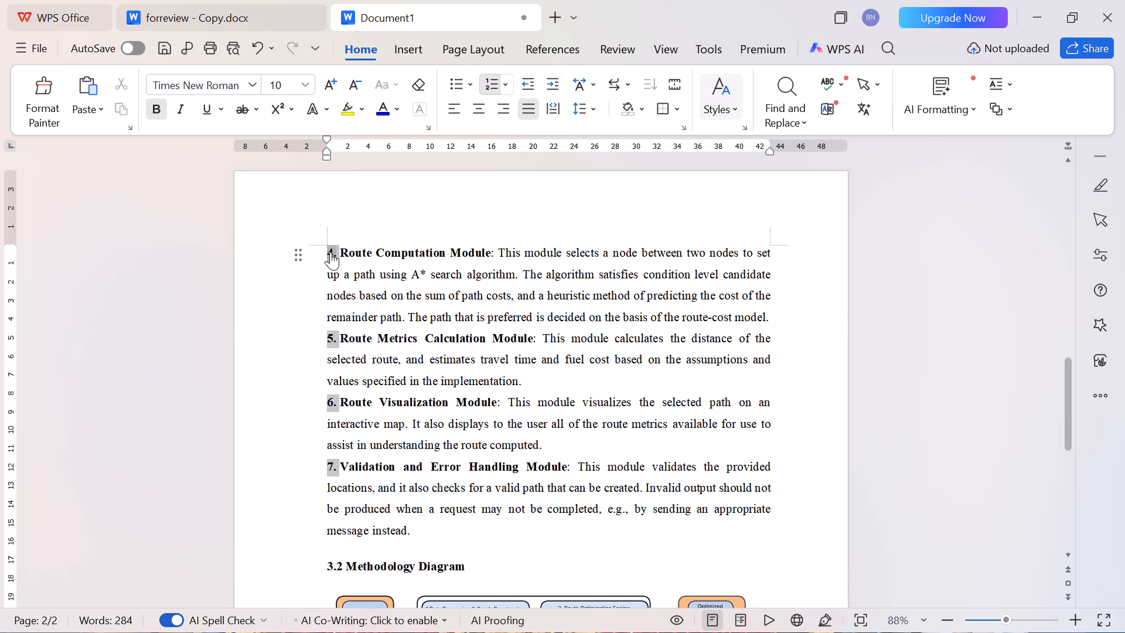
click(532, 360)
Add two line breaks after the paragraph below Fig. 3.1 in Document1 to reach a third page.
scroll(532, 359, down, 7)
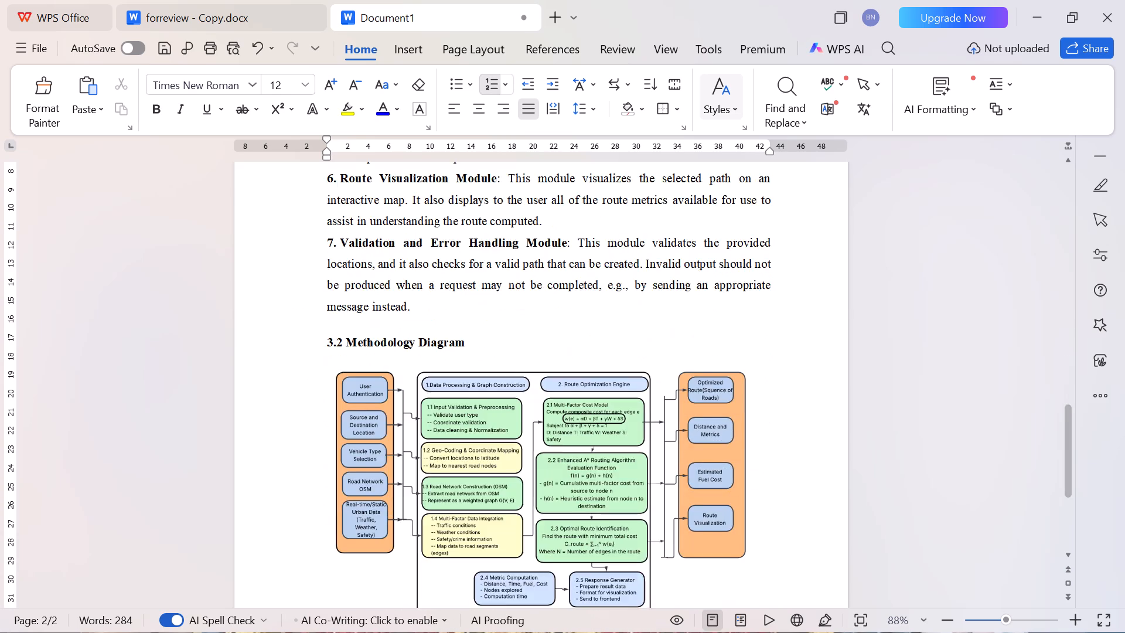
scroll(532, 359, down, 8)
click(685, 477)
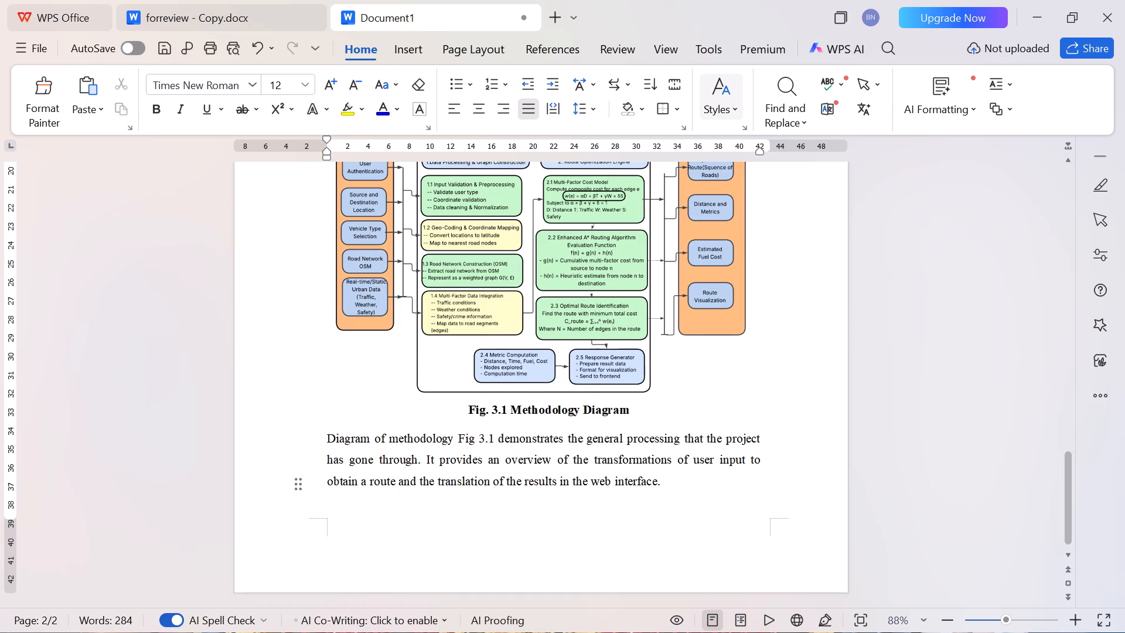
key(Return)
key(Return)
Copy all of page 19 of "forreview - Copy", from "nodes in the road graph" through the paragraph below Fig. 3.2.
click(259, 0)
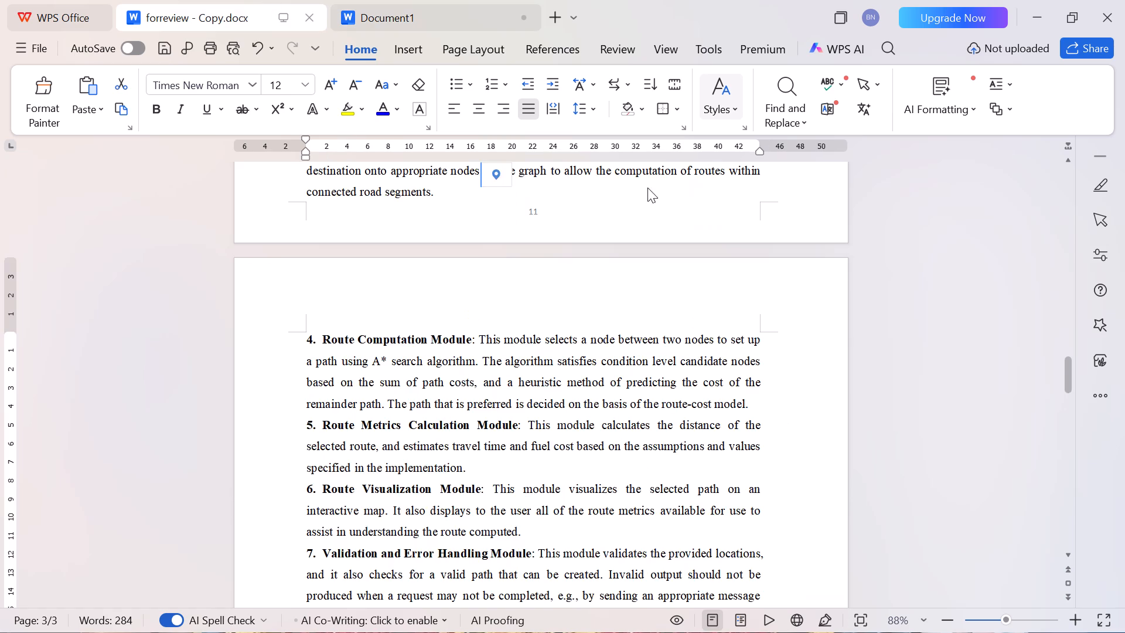
scroll(960, 439, down, 16)
click(732, 335)
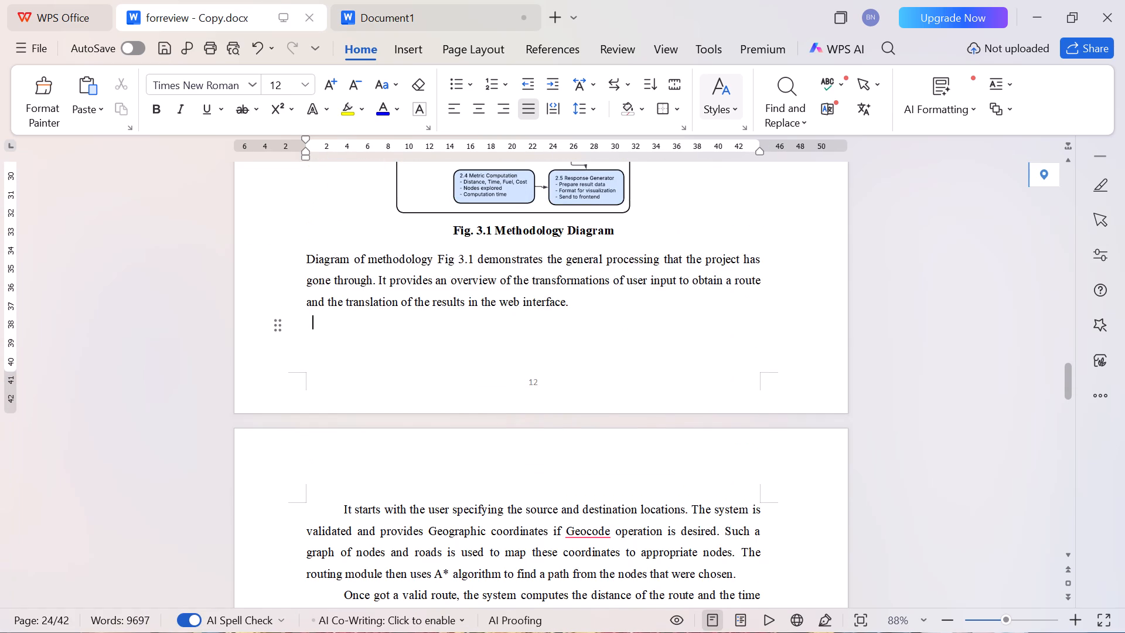
scroll(732, 335, down, 5)
scroll(732, 335, down, 20)
scroll(732, 335, down, 3)
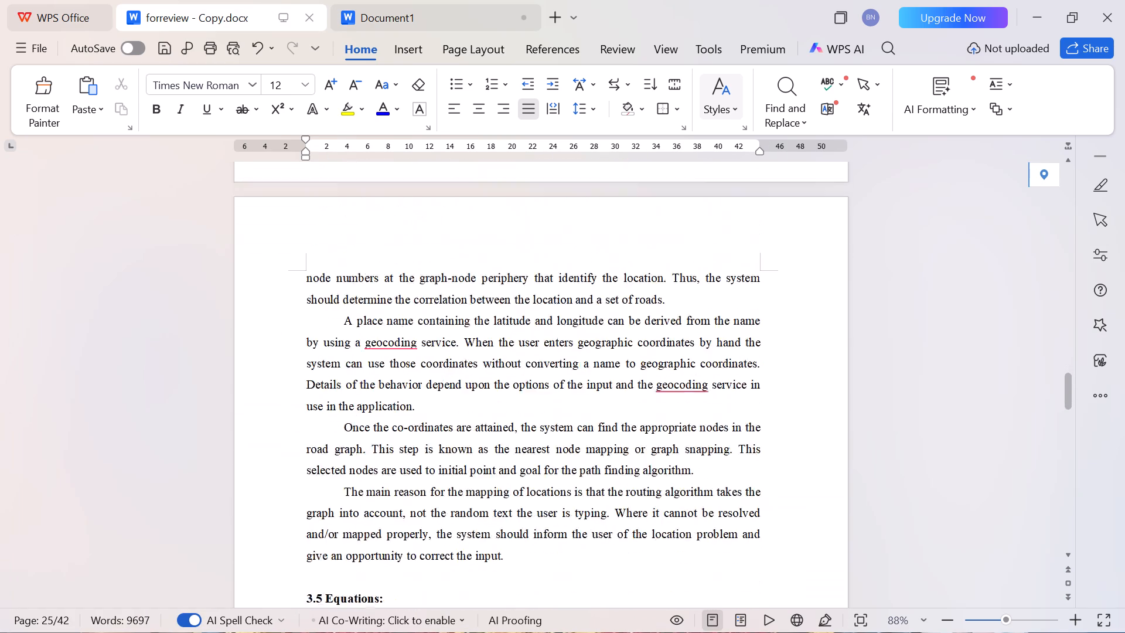
scroll(732, 335, down, 9)
scroll(732, 335, down, 19)
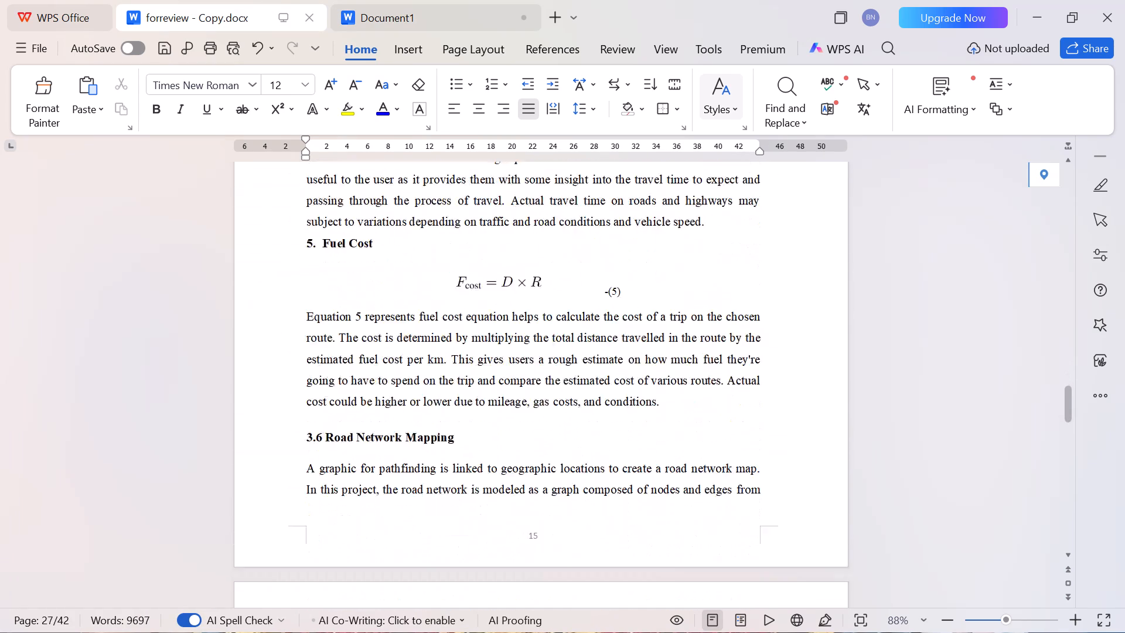
scroll(732, 335, down, 20)
scroll(732, 335, down, 13)
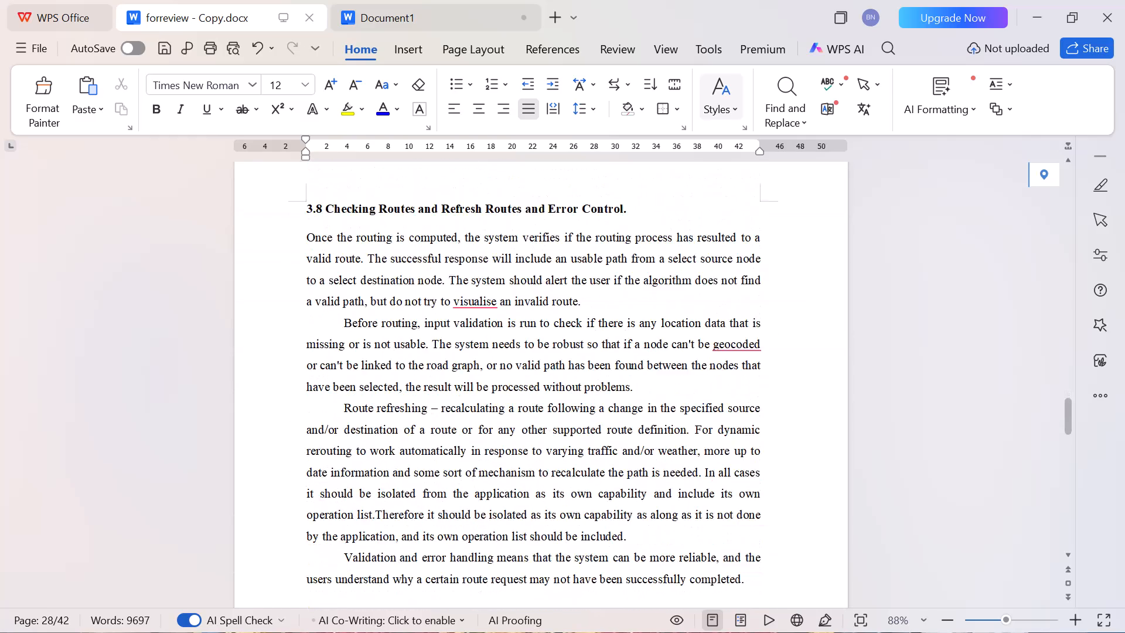
scroll(732, 335, down, 20)
scroll(732, 335, down, 14)
scroll(732, 335, down, 13)
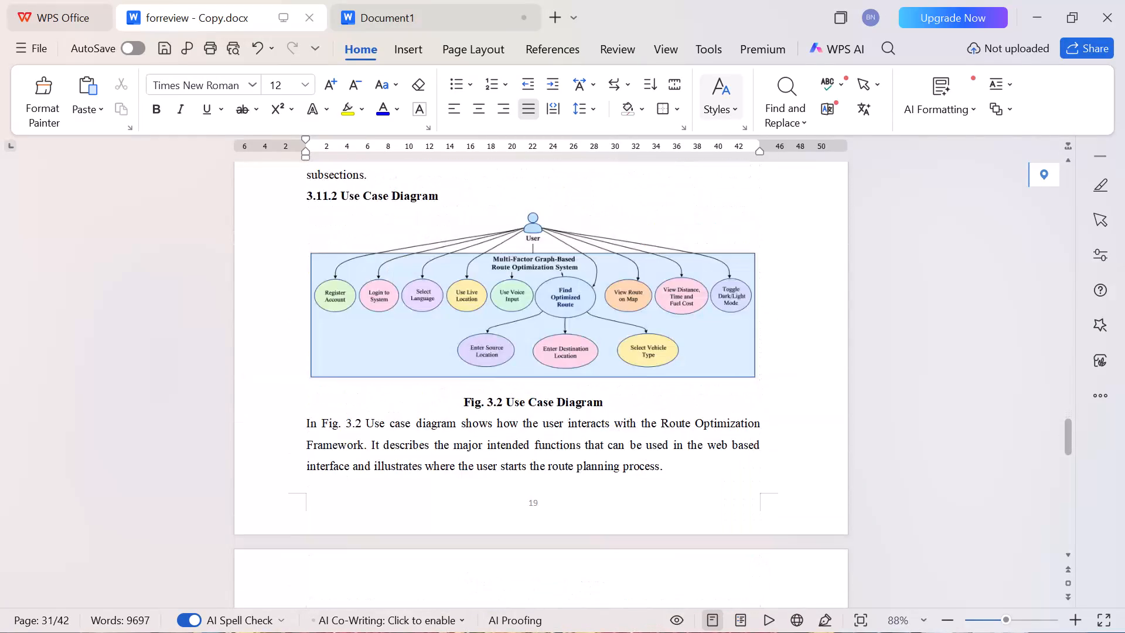
drag(675, 463, 431, 321)
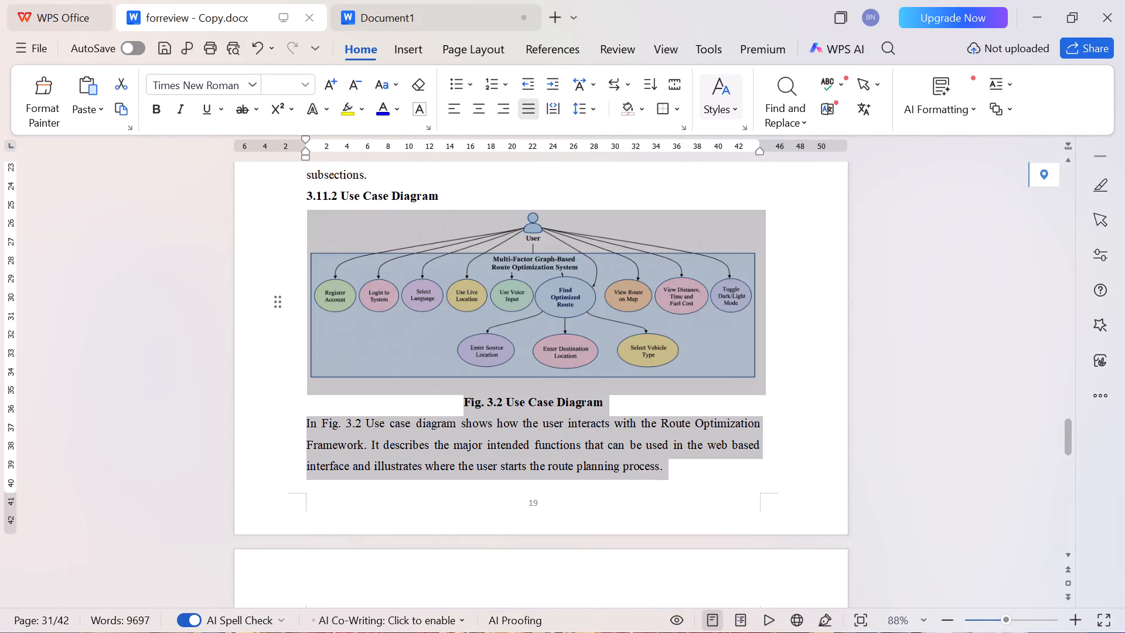
drag(431, 321, 356, 295)
scroll(431, 321, up, 10)
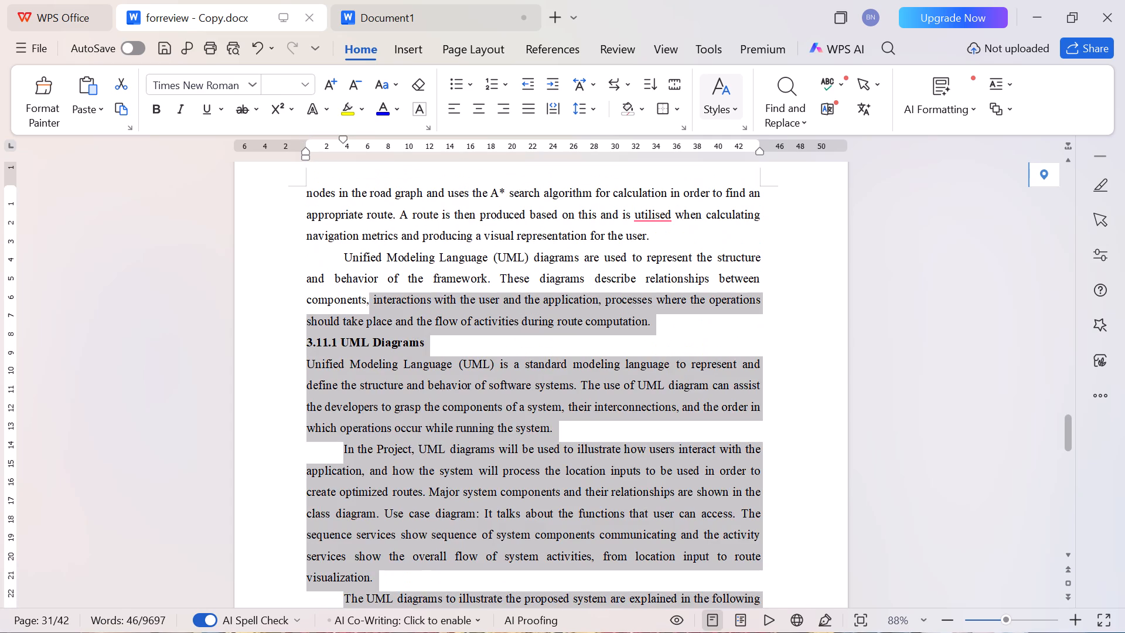
drag(356, 295, 293, 278)
scroll(320, 274, up, 2)
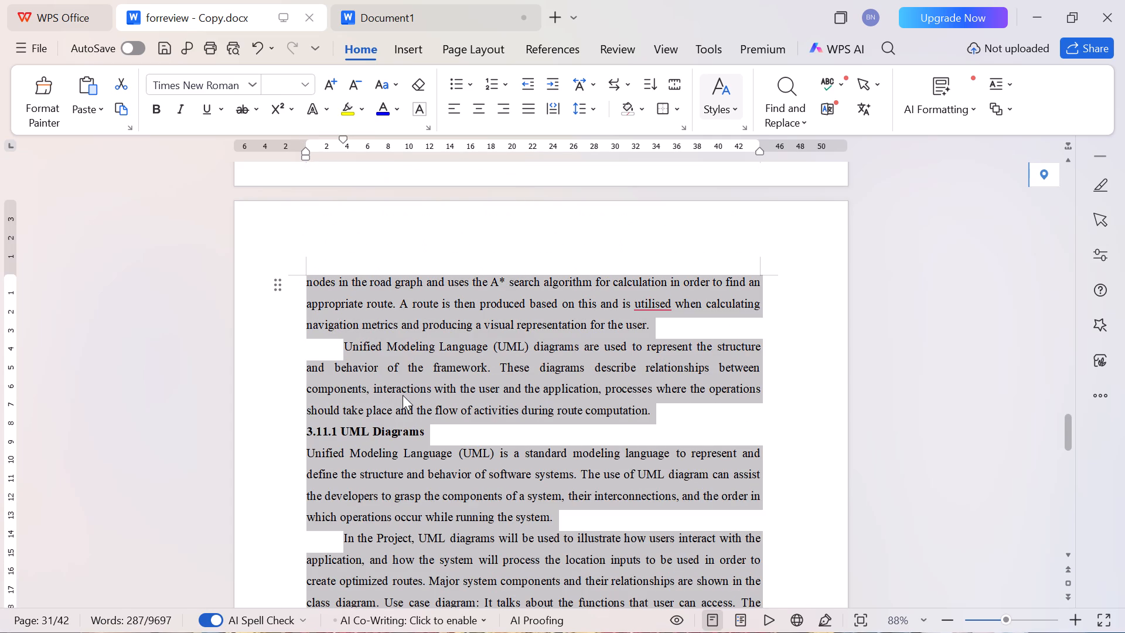
key(ctrl+c)
Paste the copied UML and use case content onto the third page of Document1.
ctrl+click(424, 8)
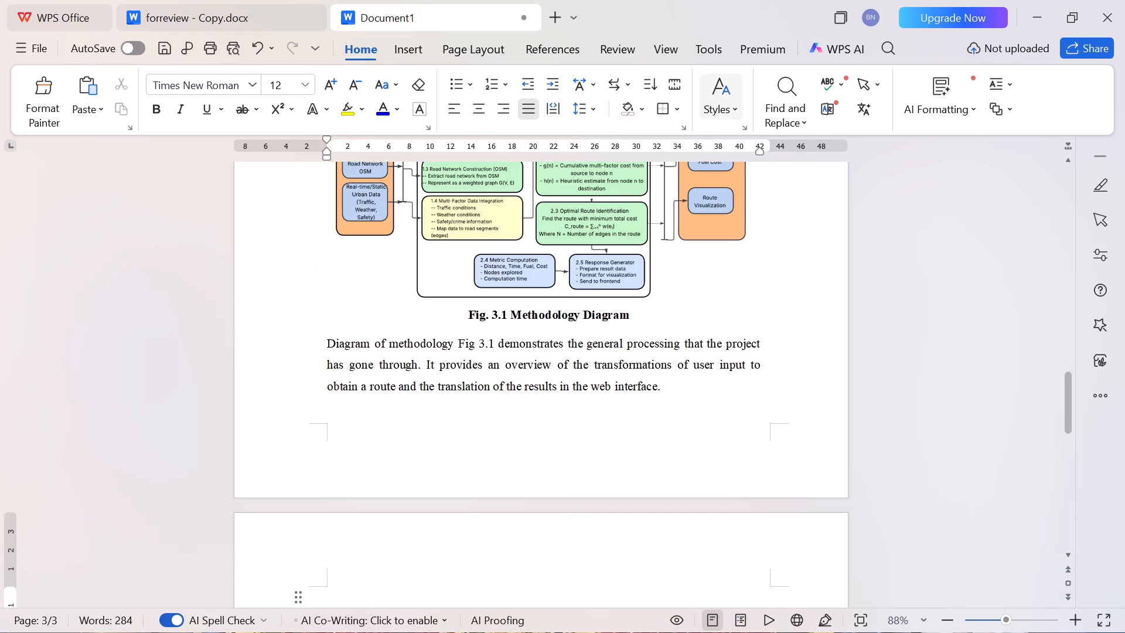
key(ctrl+v)
scroll(613, 515, up, 14)
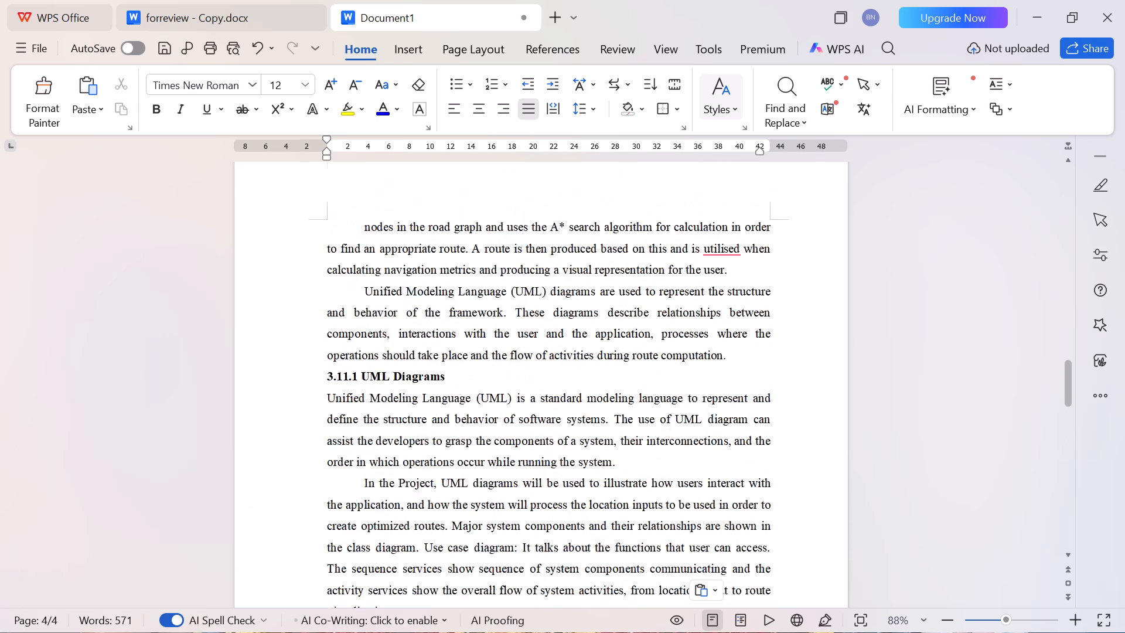
scroll(613, 515, up, 7)
scroll(613, 515, down, 7)
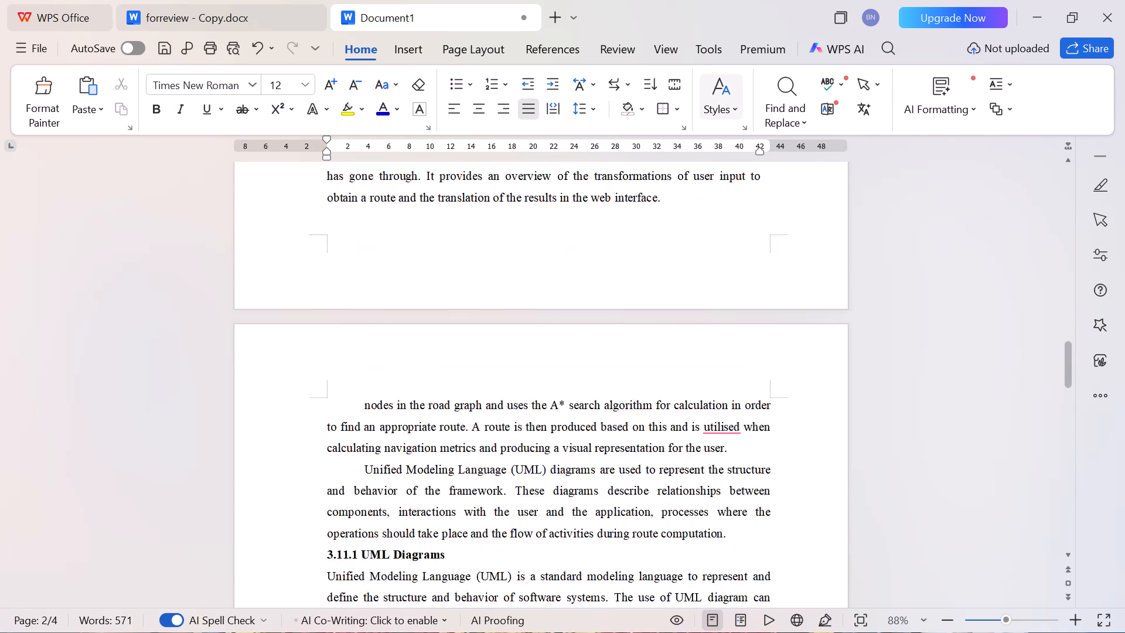
scroll(613, 515, down, 12)
scroll(613, 515, up, 4)
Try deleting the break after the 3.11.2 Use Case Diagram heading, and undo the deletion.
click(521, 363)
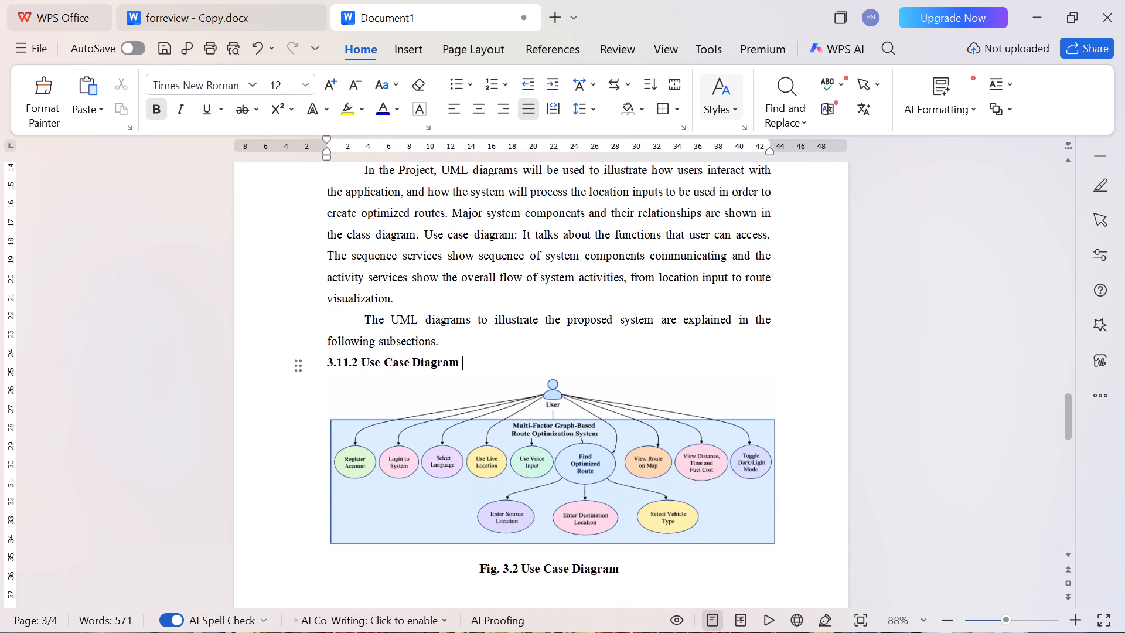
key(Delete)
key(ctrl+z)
Remove the first-line indent of the pasted paragraph starting "nodes in the road graph", matching "forreview - Copy".
scroll(521, 363, up, 3)
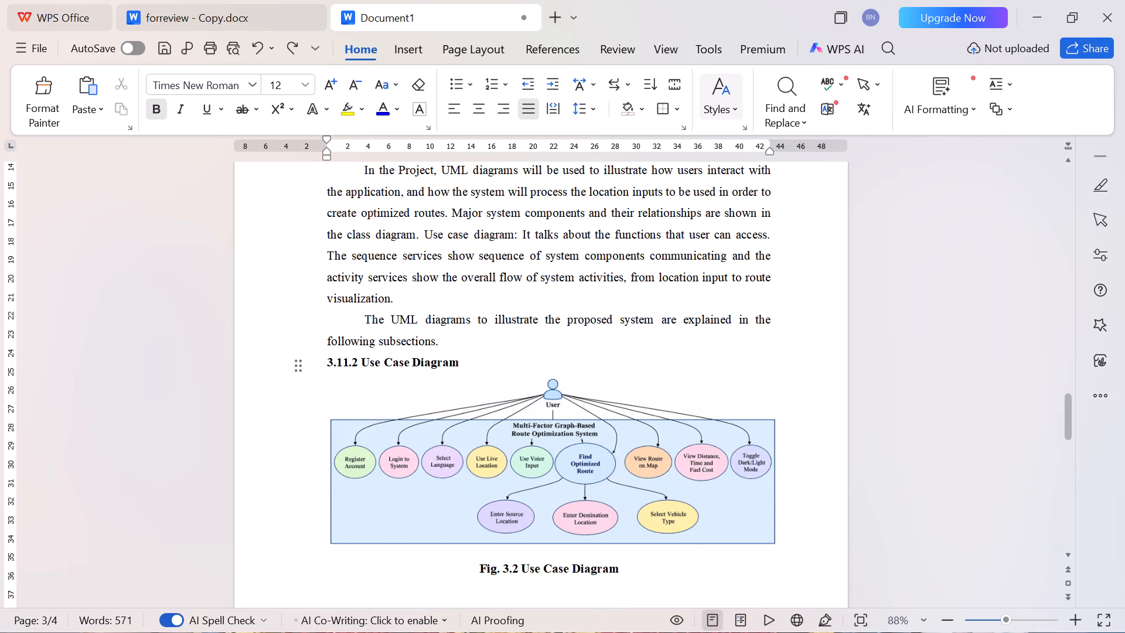
scroll(521, 363, up, 7)
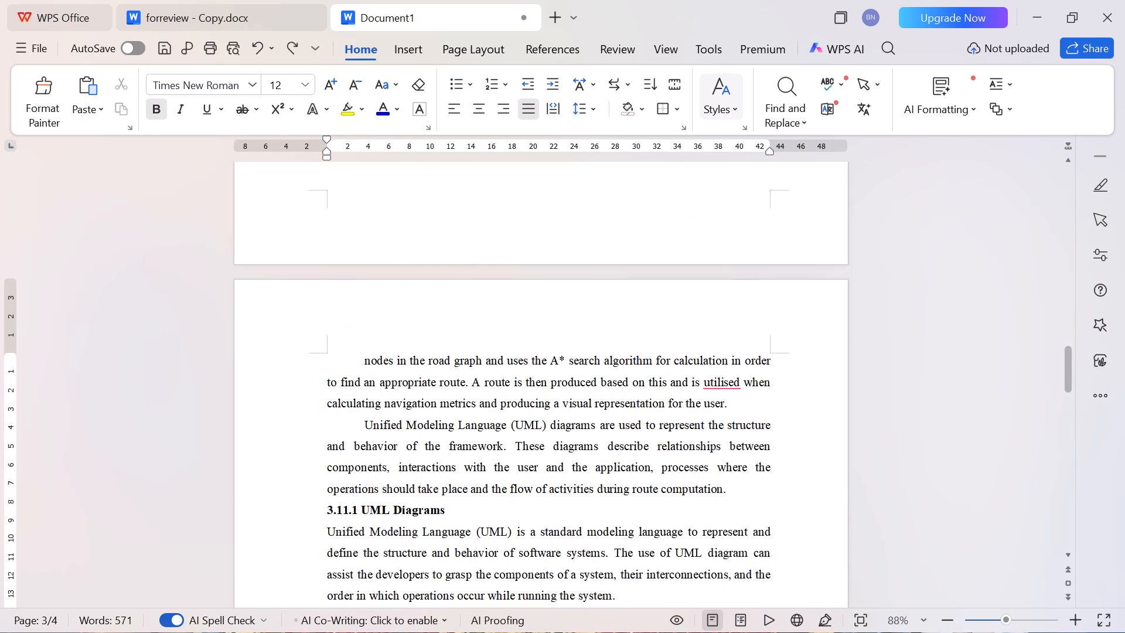
click(187, 0)
click(390, 300)
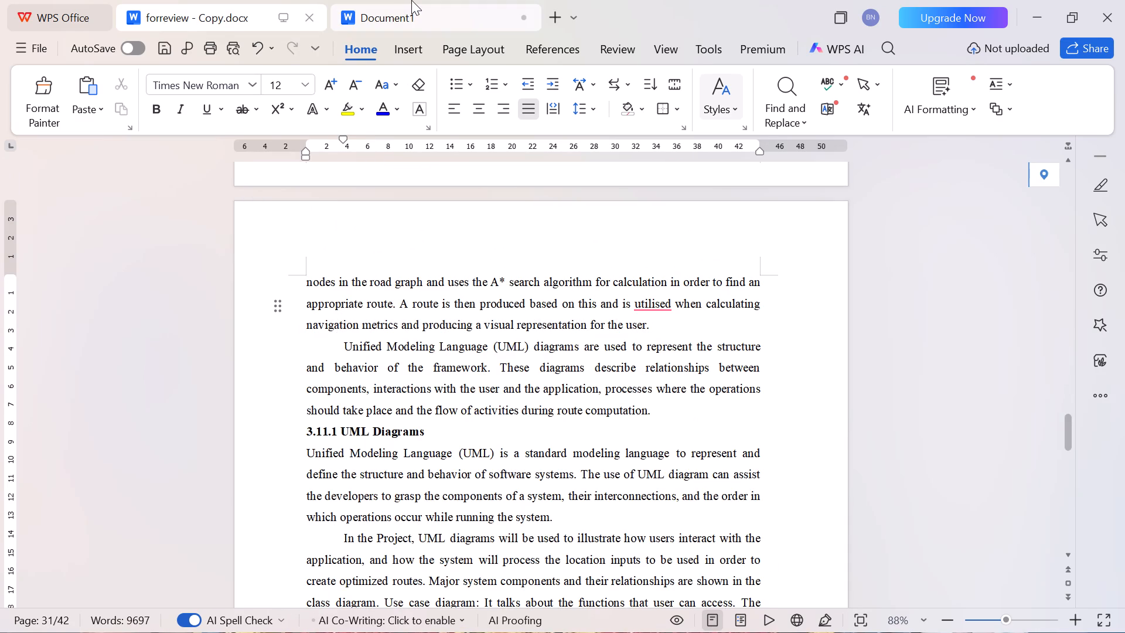
click(411, 0)
click(363, 361)
key(BackSpace)
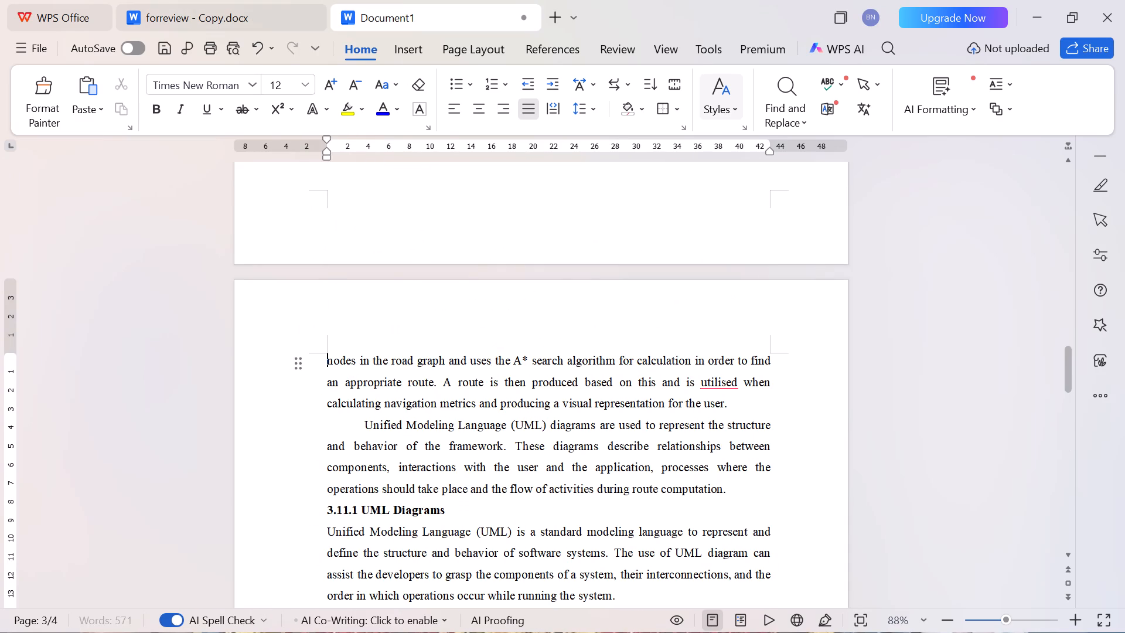
Reduce the bottom margin of Document1's third page so the paragraph below Fig. 3.2 fits there, as in "forreview - Copy".
scroll(471, 418, down, 9)
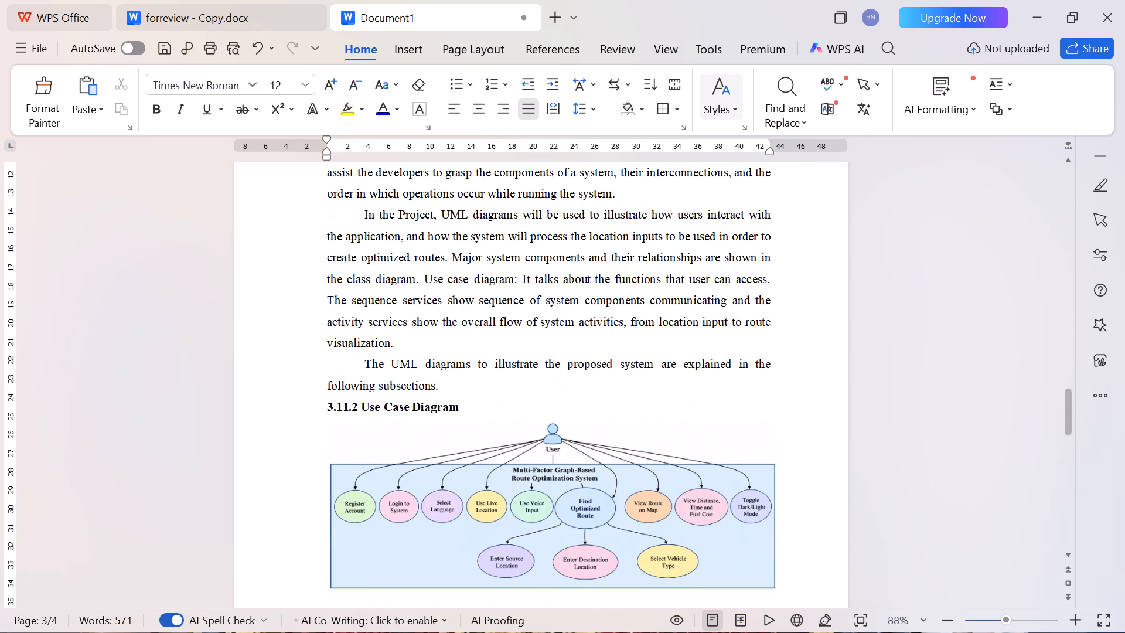
scroll(471, 418, down, 8)
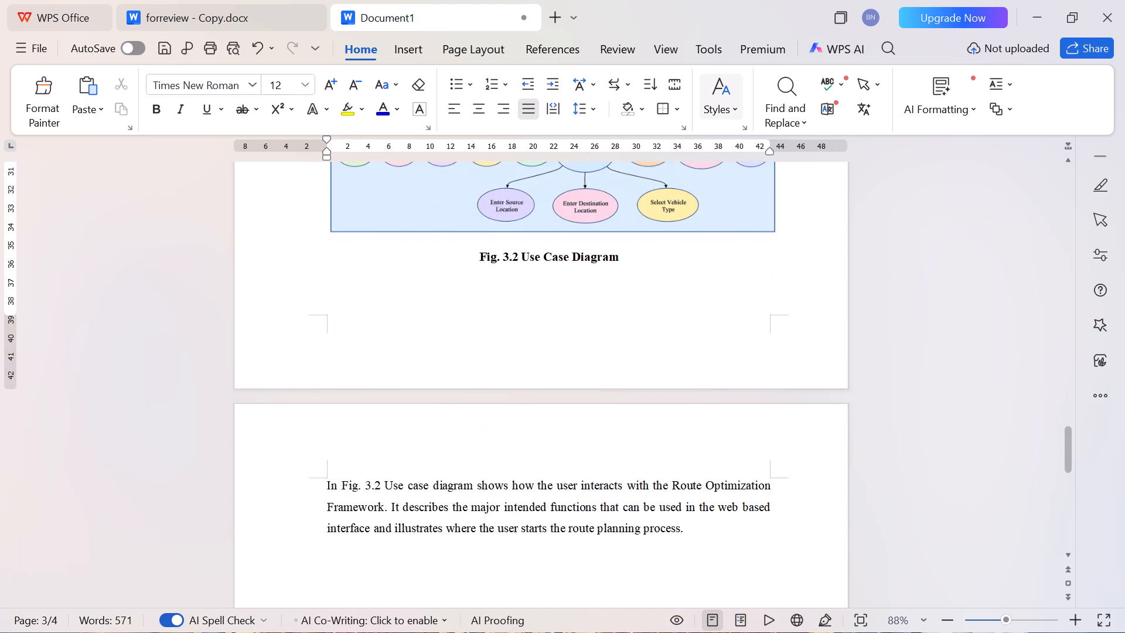
scroll(471, 418, up, 3)
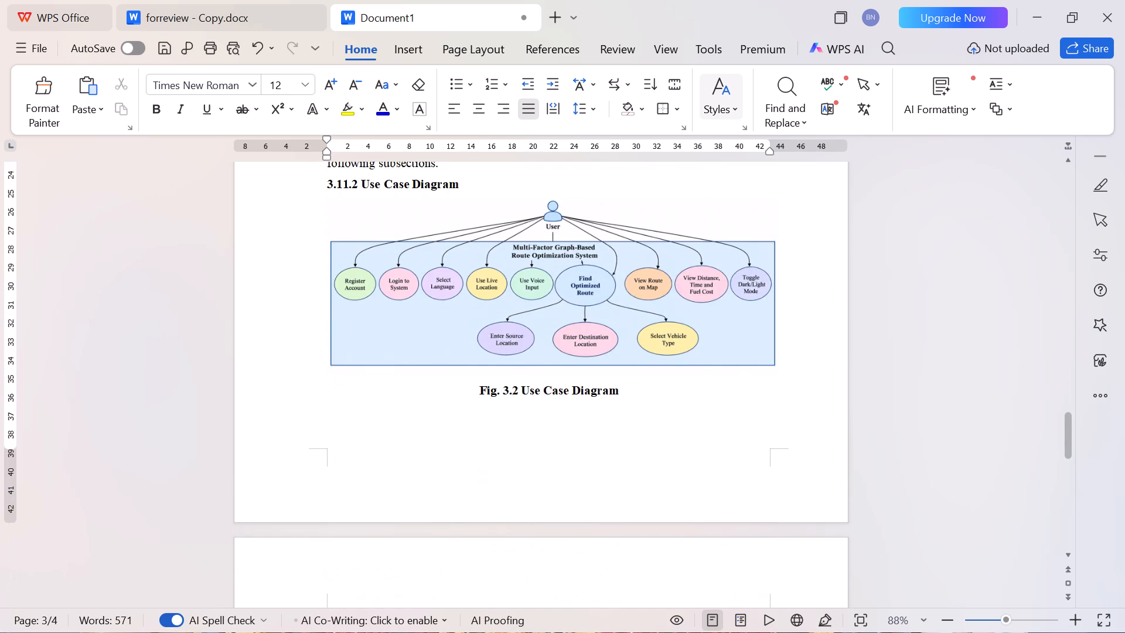
scroll(471, 418, up, 1)
click(179, 0)
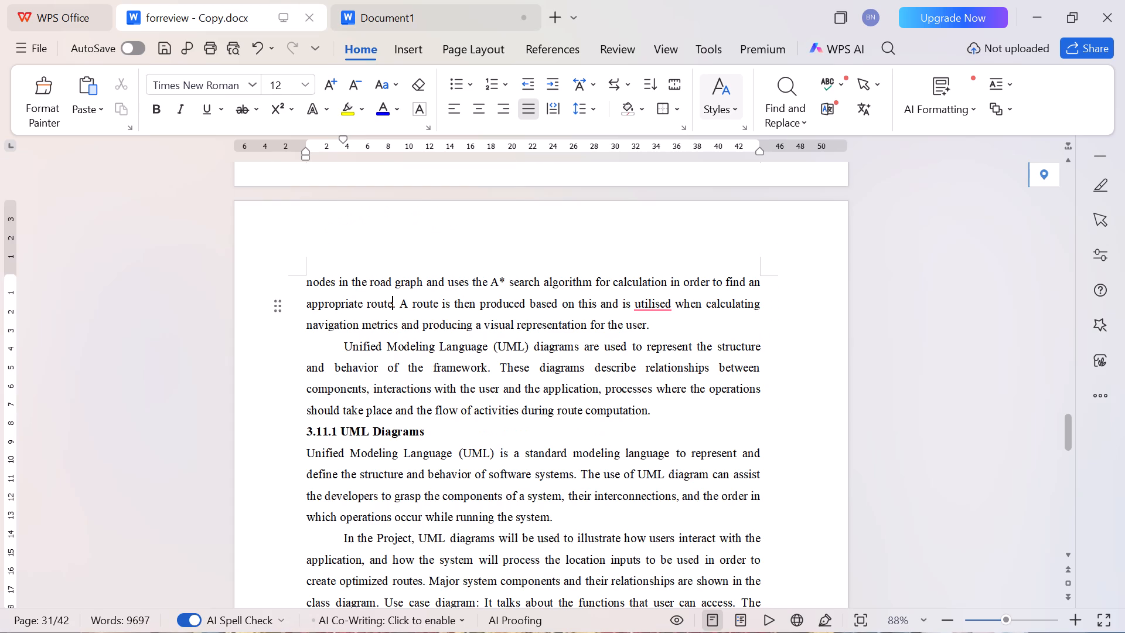
scroll(506, 493, down, 11)
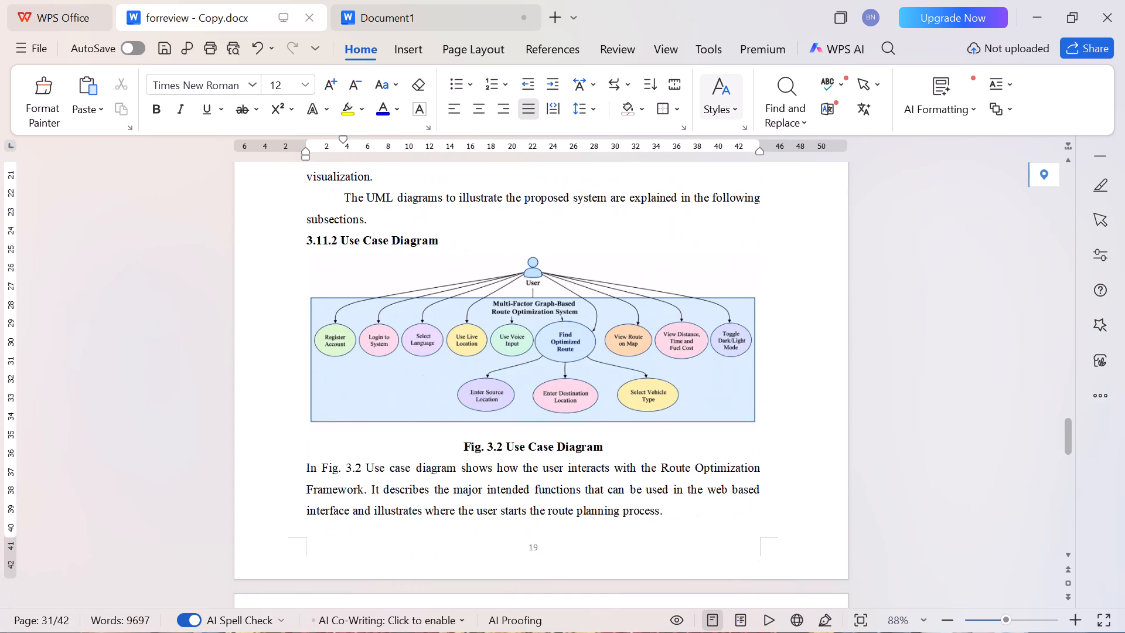
click(397, 0)
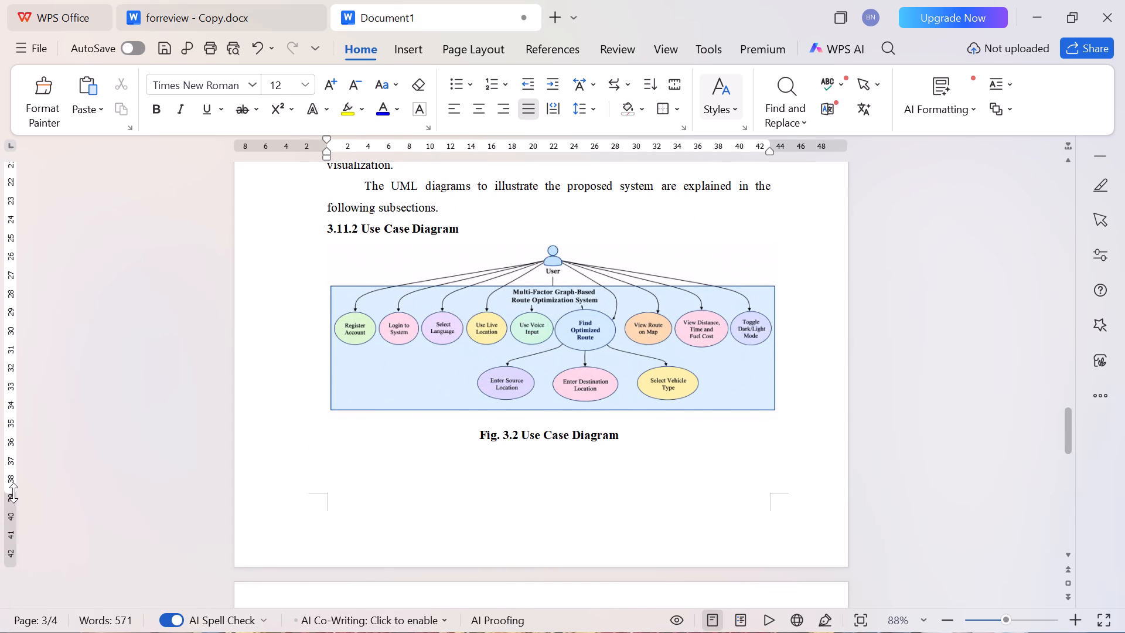
drag(12, 493, 11, 522)
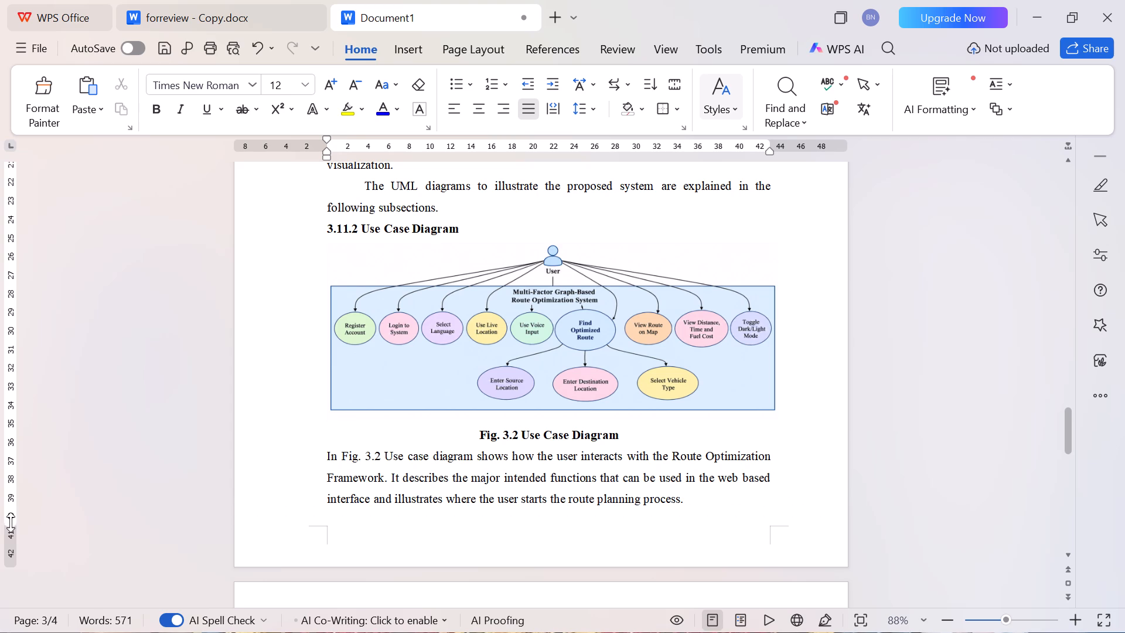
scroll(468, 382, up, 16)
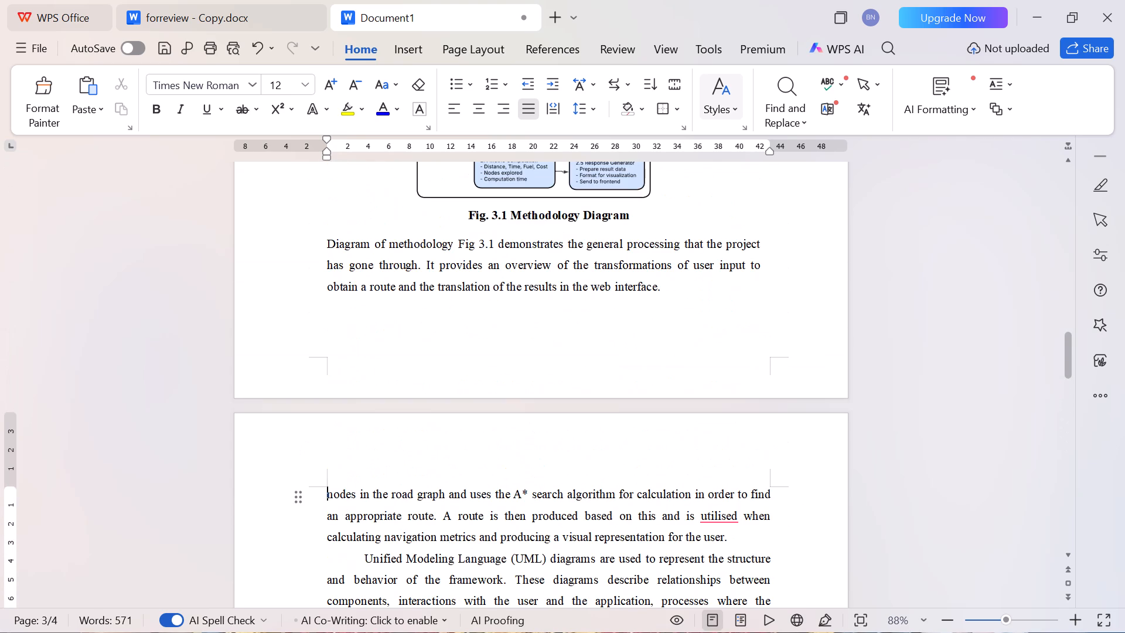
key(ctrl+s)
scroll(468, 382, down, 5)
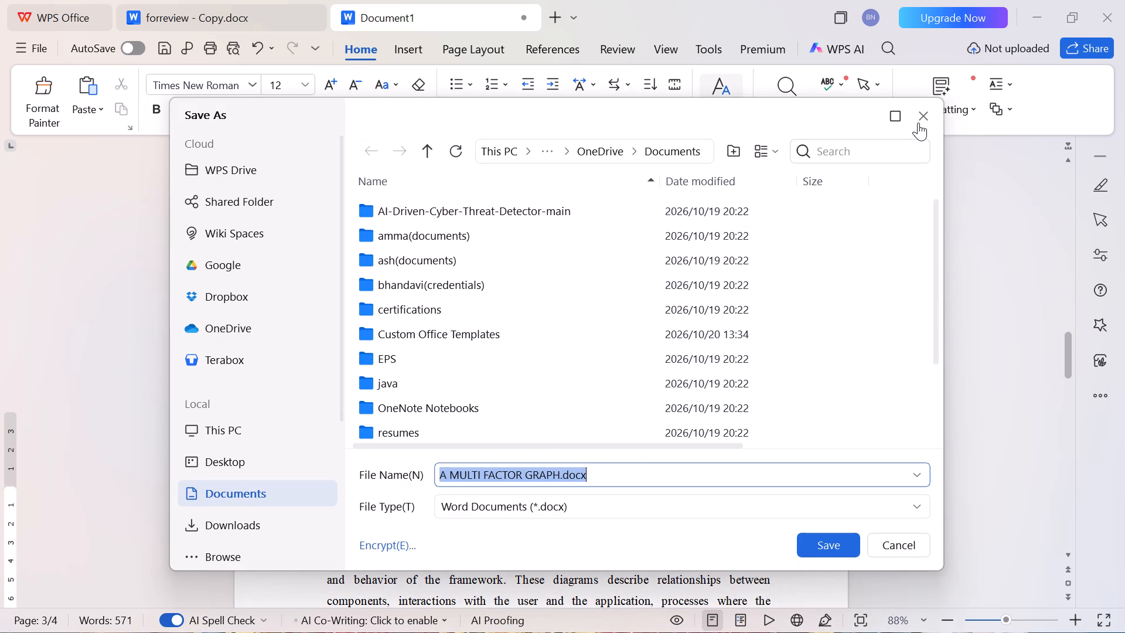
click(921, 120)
Copy all of page 20 of "forreview - Copy", from "The first step the user takes" through "nodes within the road graph.".
click(264, 0)
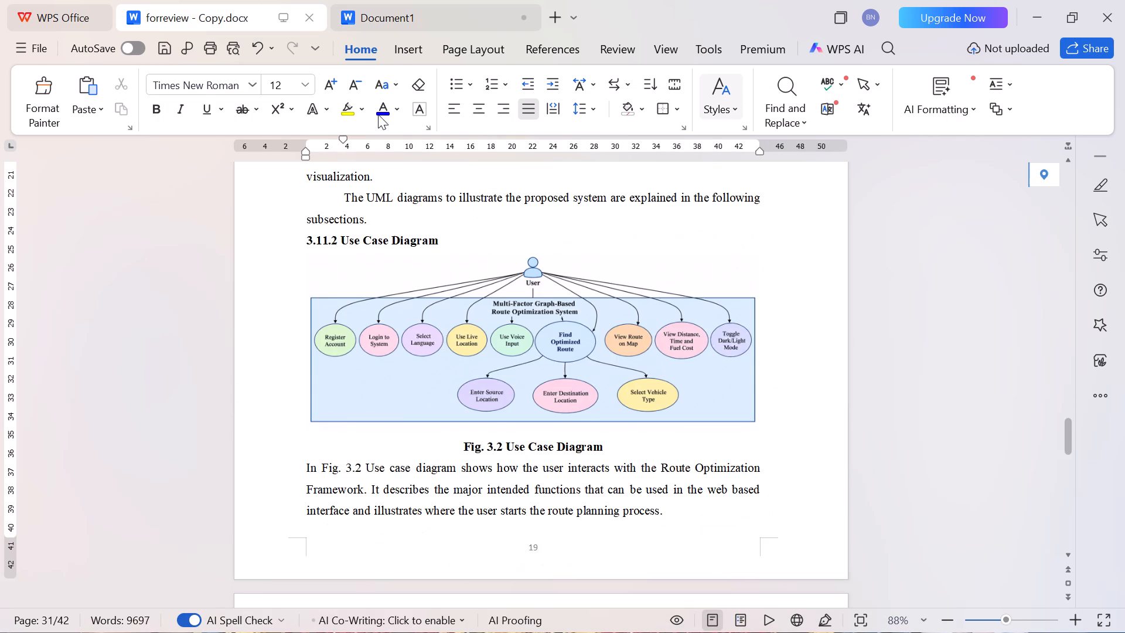
scroll(587, 428, down, 13)
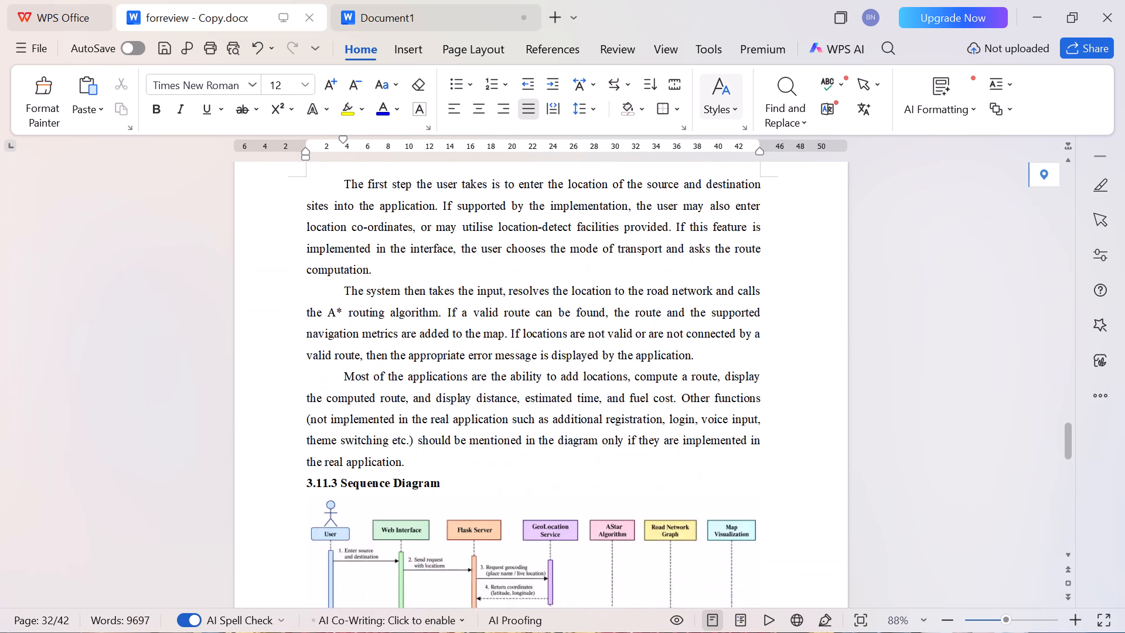
scroll(587, 428, up, 4)
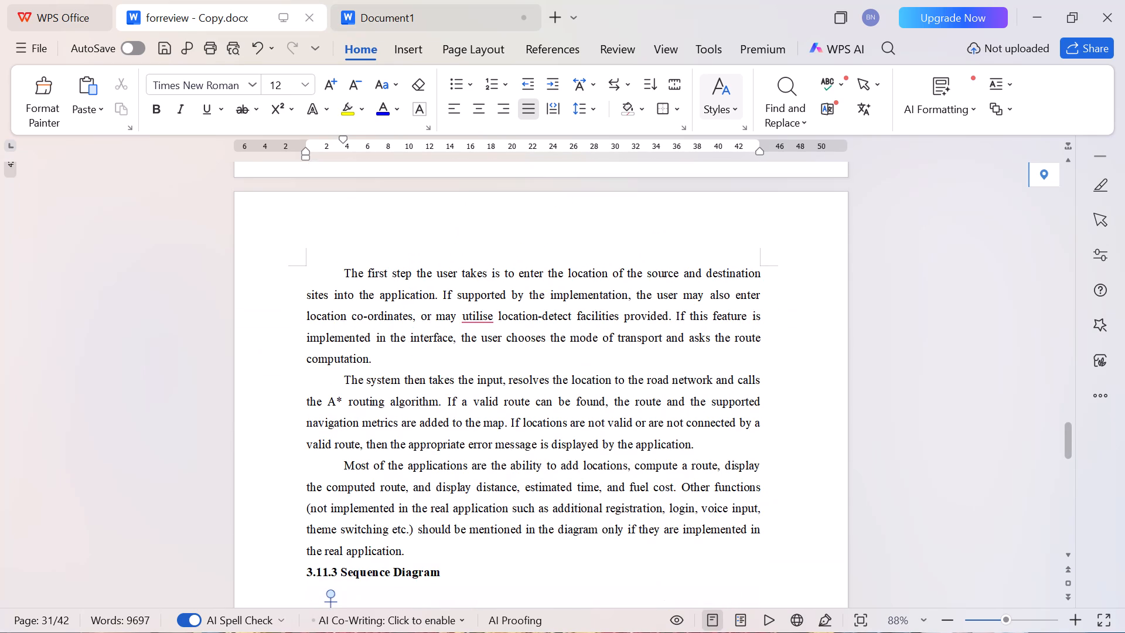
drag(346, 274, 417, 363)
scroll(417, 363, down, 7)
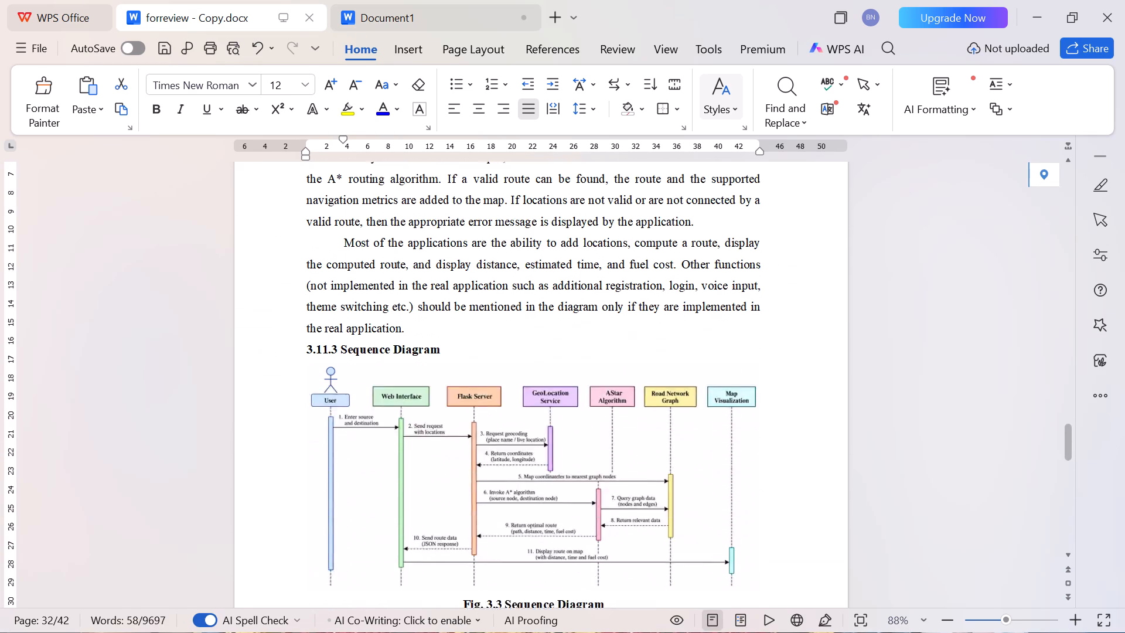
drag(417, 363, 655, 561)
scroll(417, 363, down, 3)
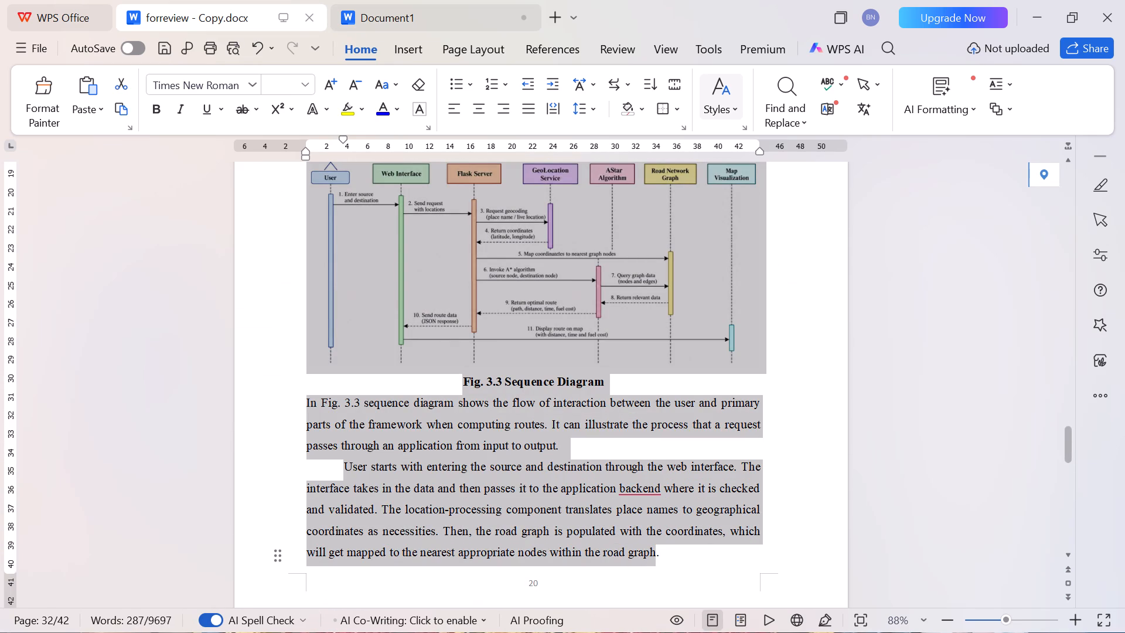
drag(655, 561, 659, 557)
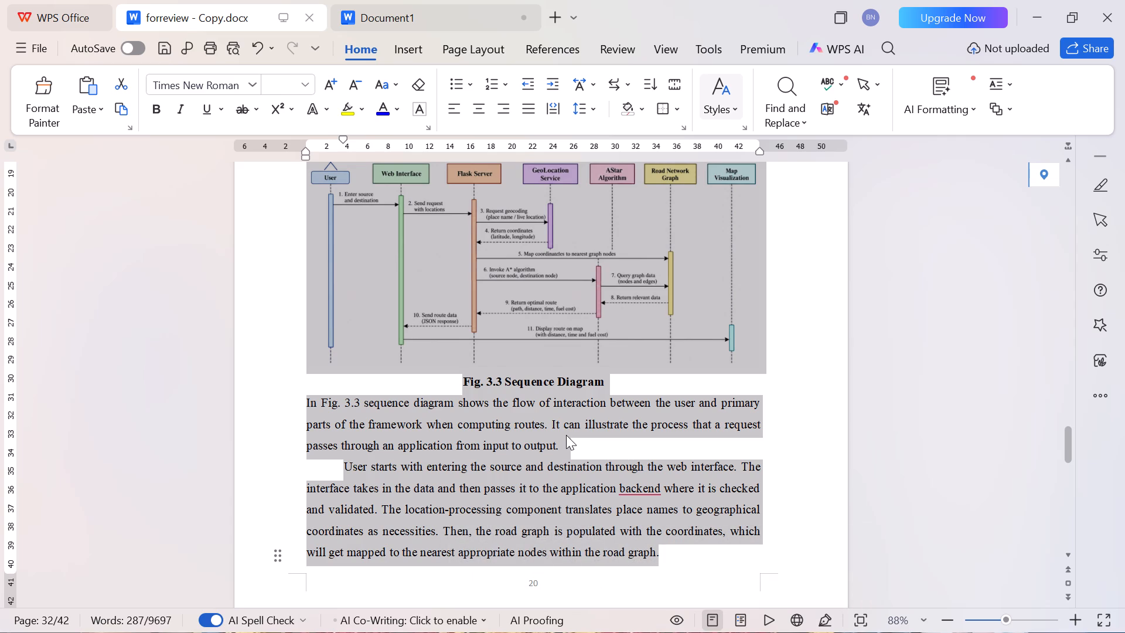
key(ctrl+c)
Paste the copied use case text and sequence diagram content onto the empty fourth page of Document1.
click(443, 0)
scroll(571, 446, down, 11)
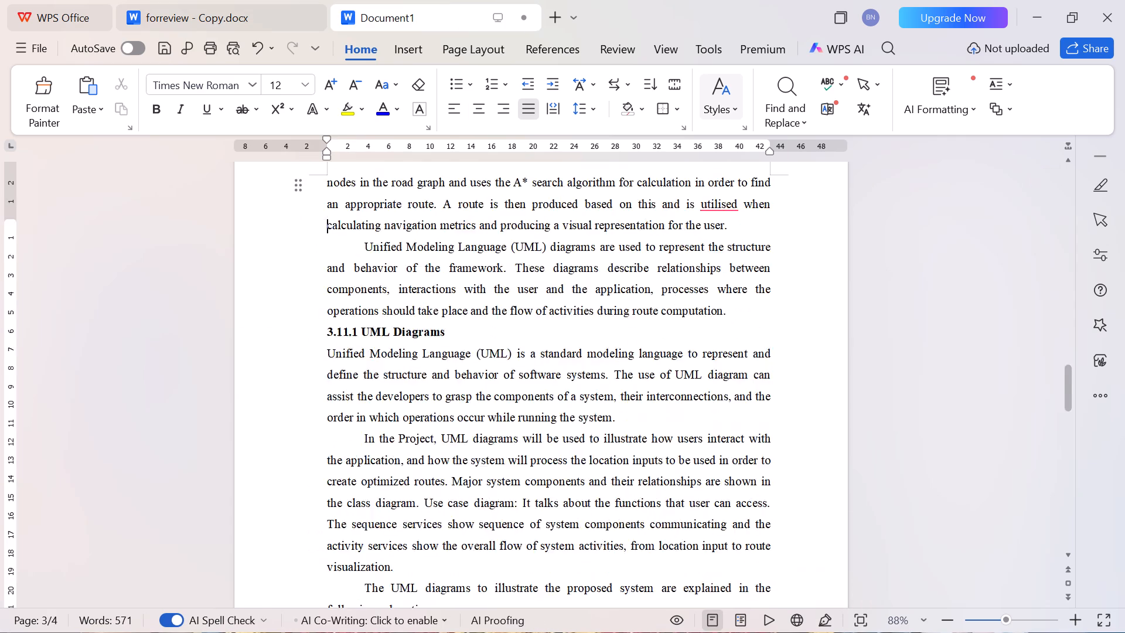
scroll(571, 445, down, 13)
click(337, 235)
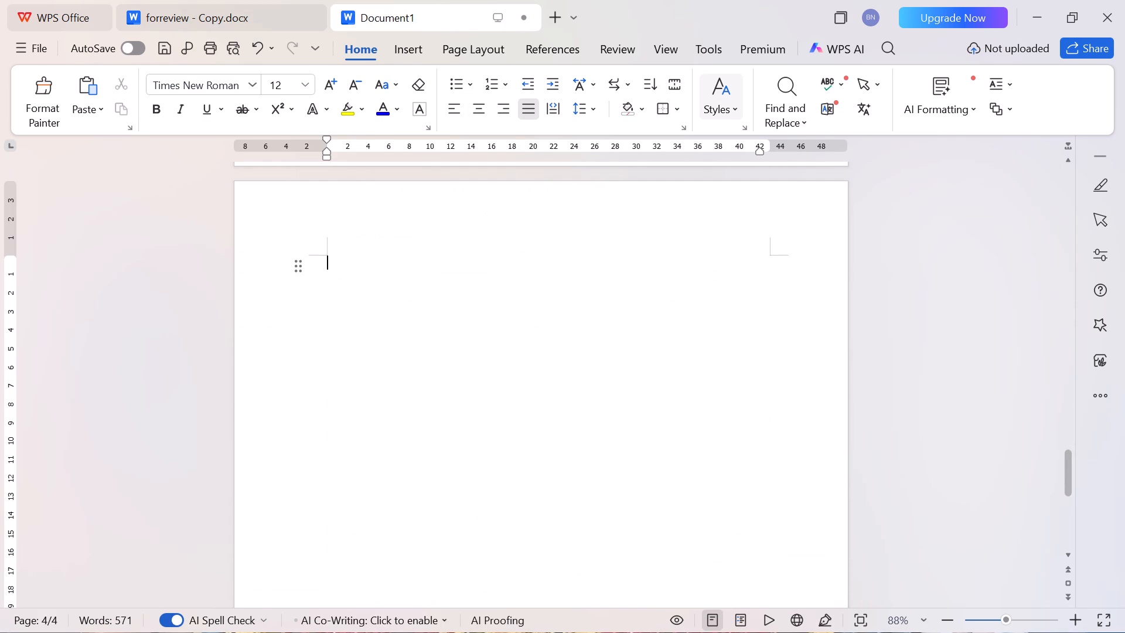
key(ctrl+v)
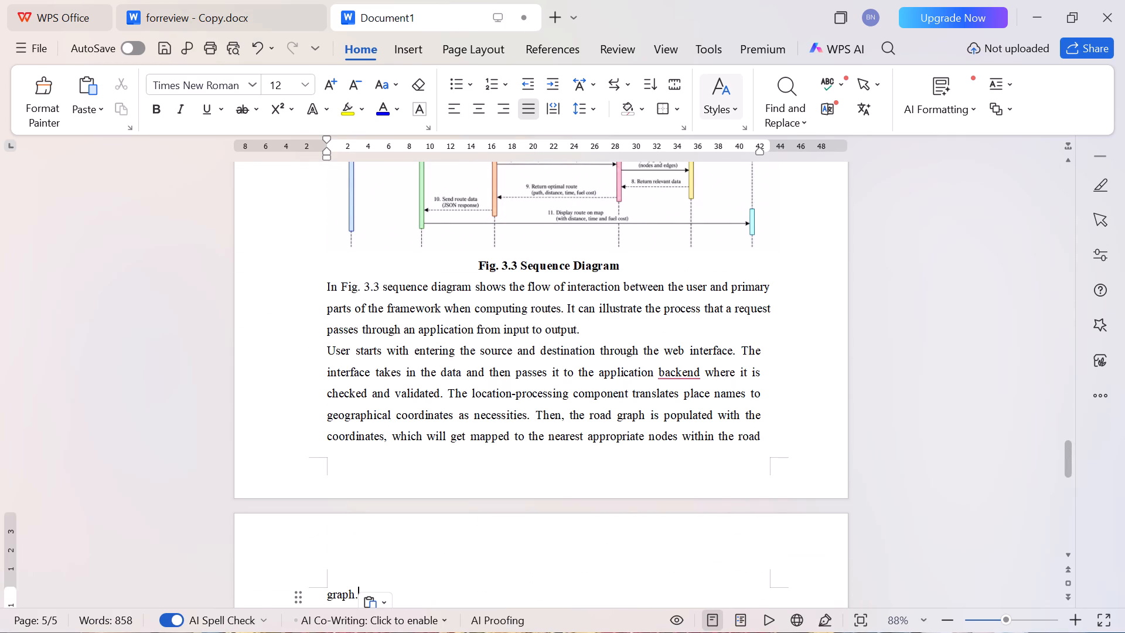
Remove the first-line indent of the pasted paragraph starting "The first step the user takes".
scroll(514, 449, up, 13)
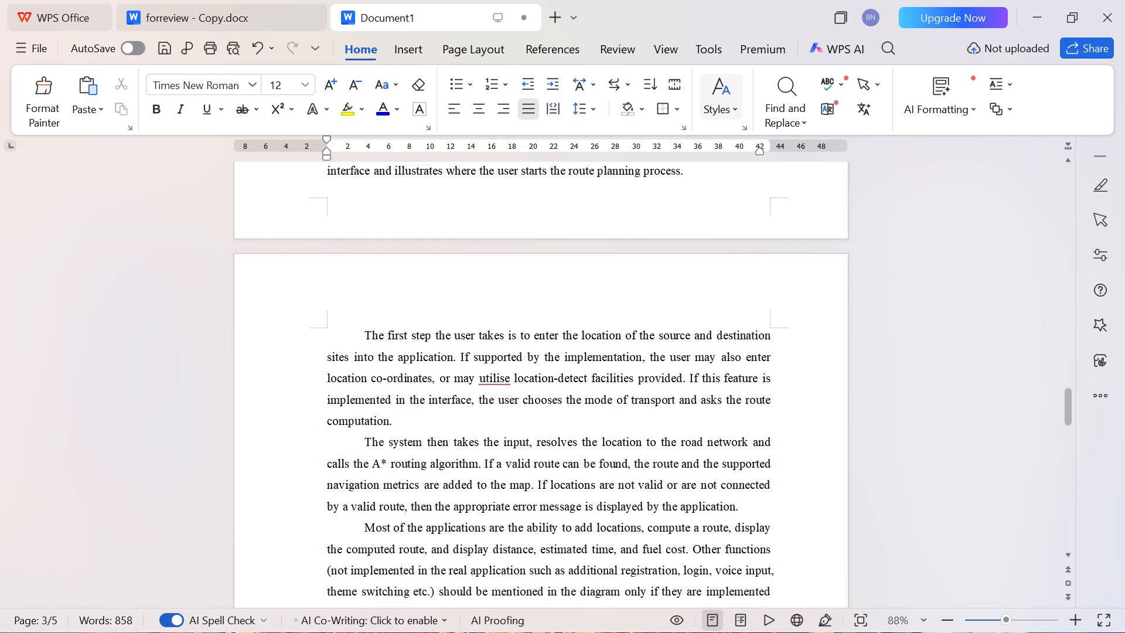
click(364, 332)
key(BackSpace)
scroll(599, 495, down, 15)
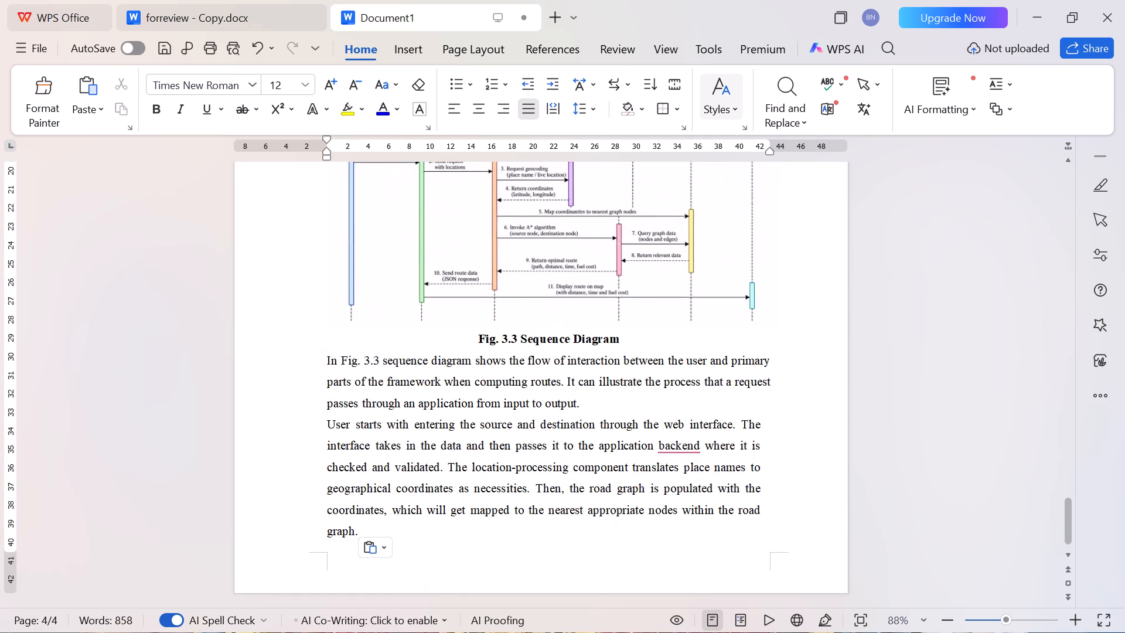
Compare the paragraph indents and layout of the pasted sequence diagram page in Document1 with page 20 of "forreview - Copy".
scroll(599, 494, up, 7)
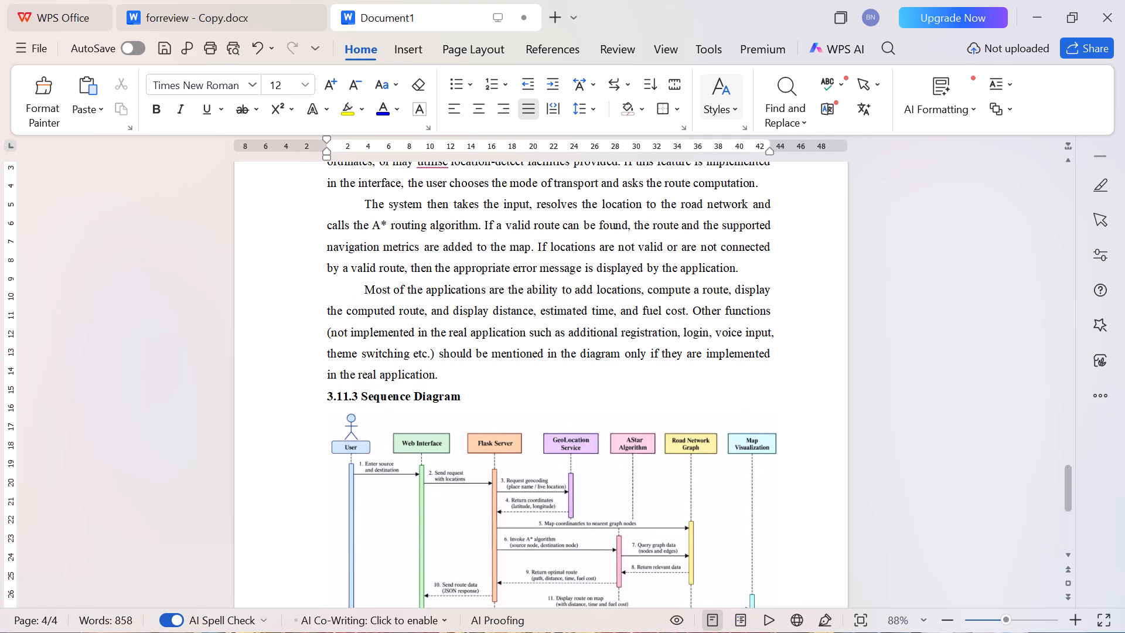
click(262, 0)
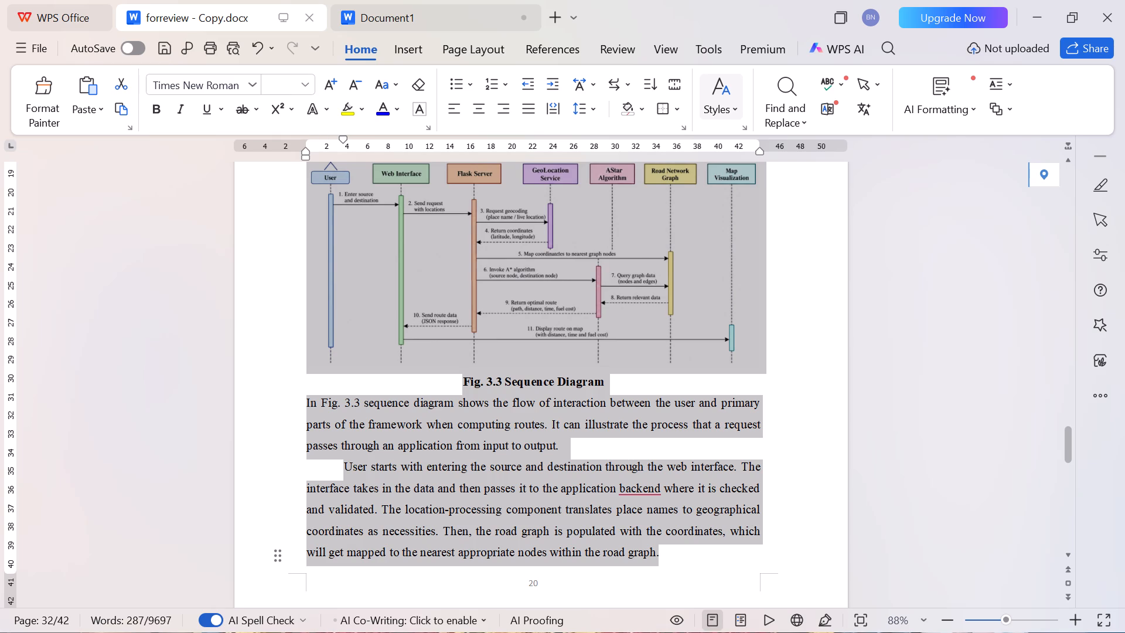
click(411, 477)
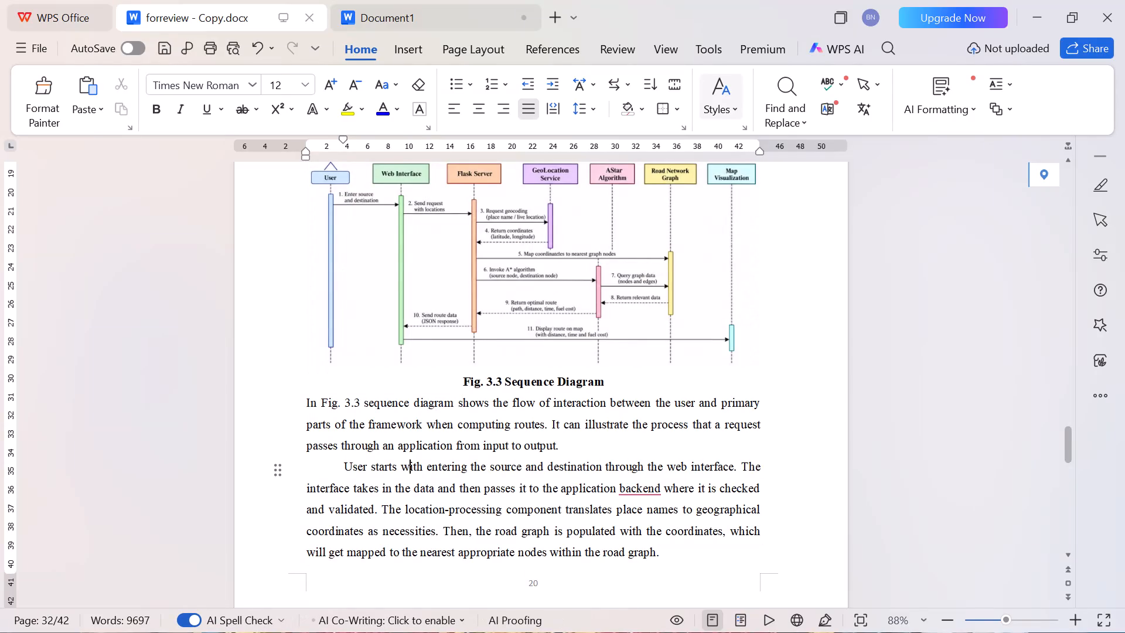
click(380, 0)
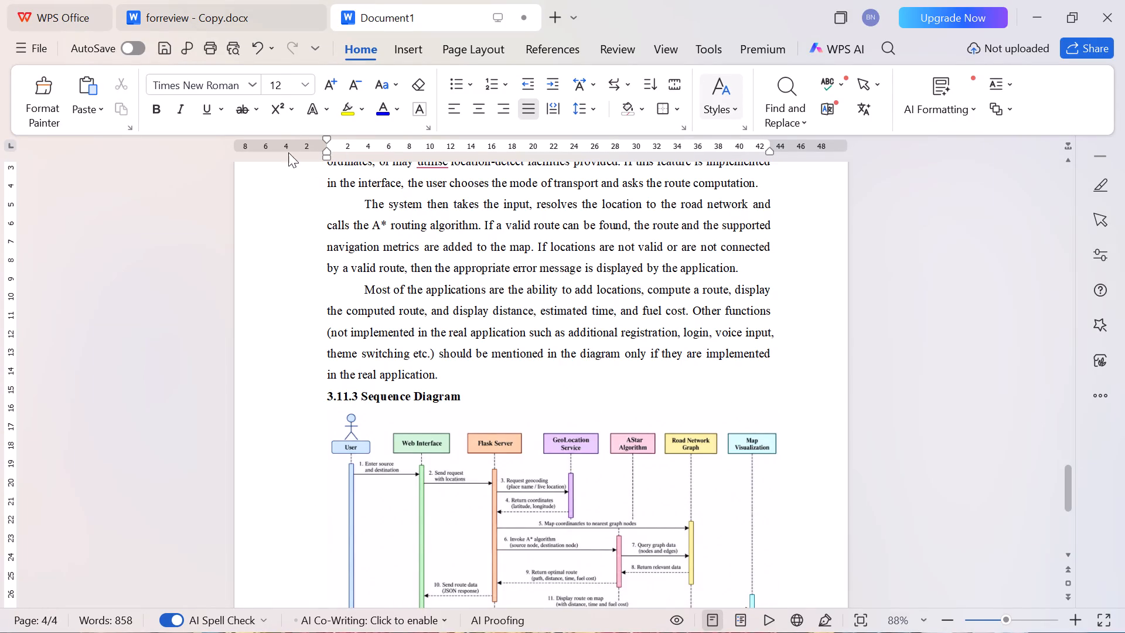
scroll(440, 325, up, 1)
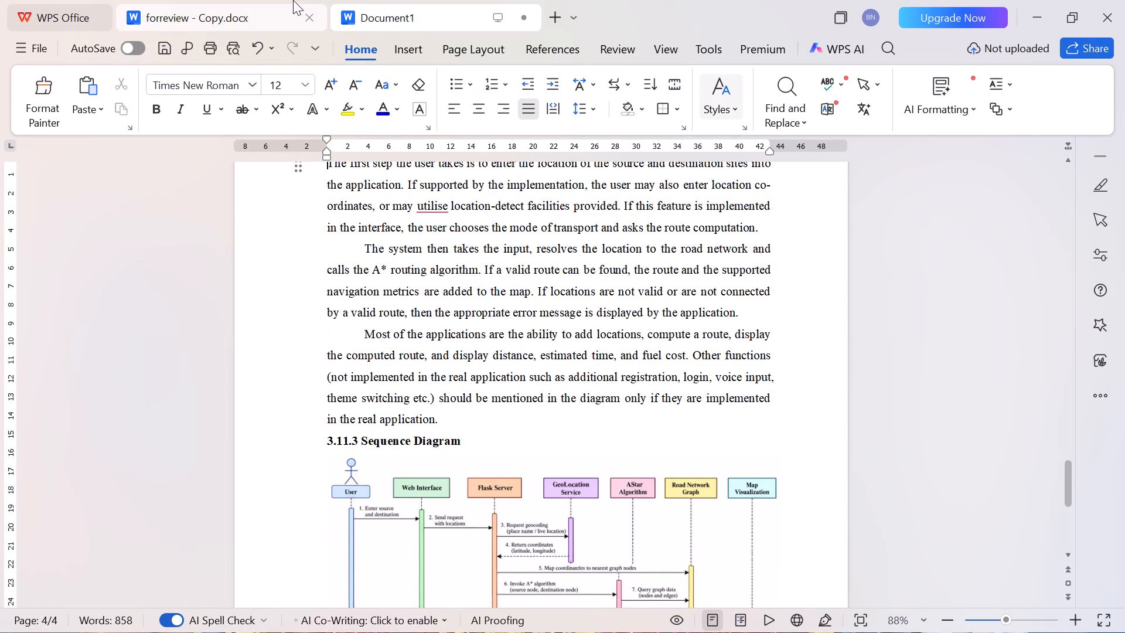
scroll(416, 518, up, 4)
click(230, 0)
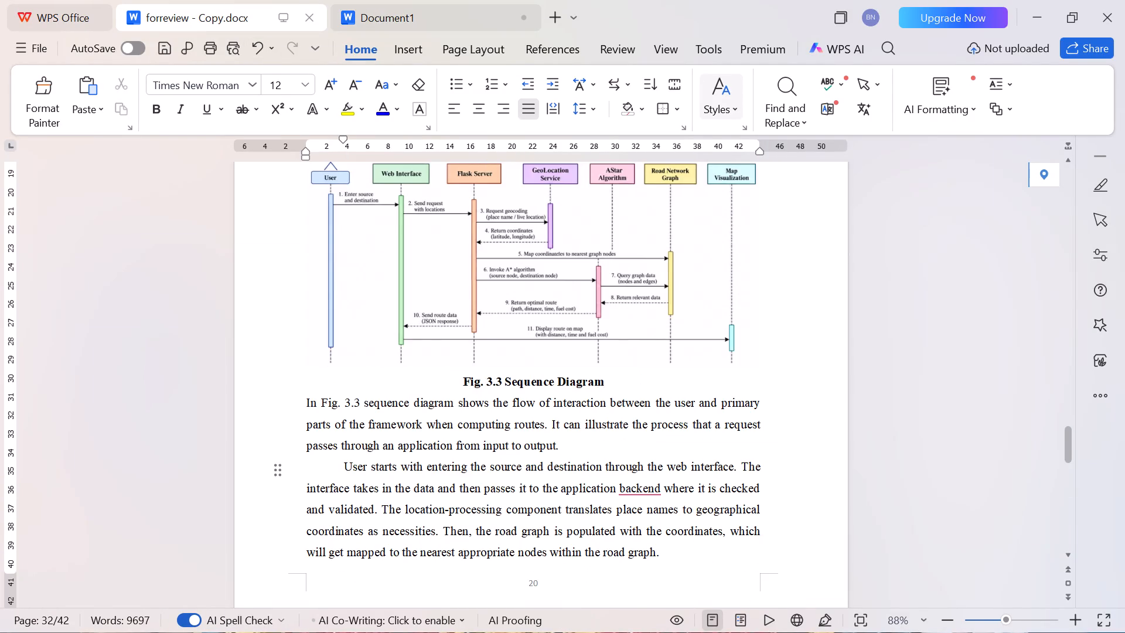
scroll(403, 388, up, 12)
click(393, 0)
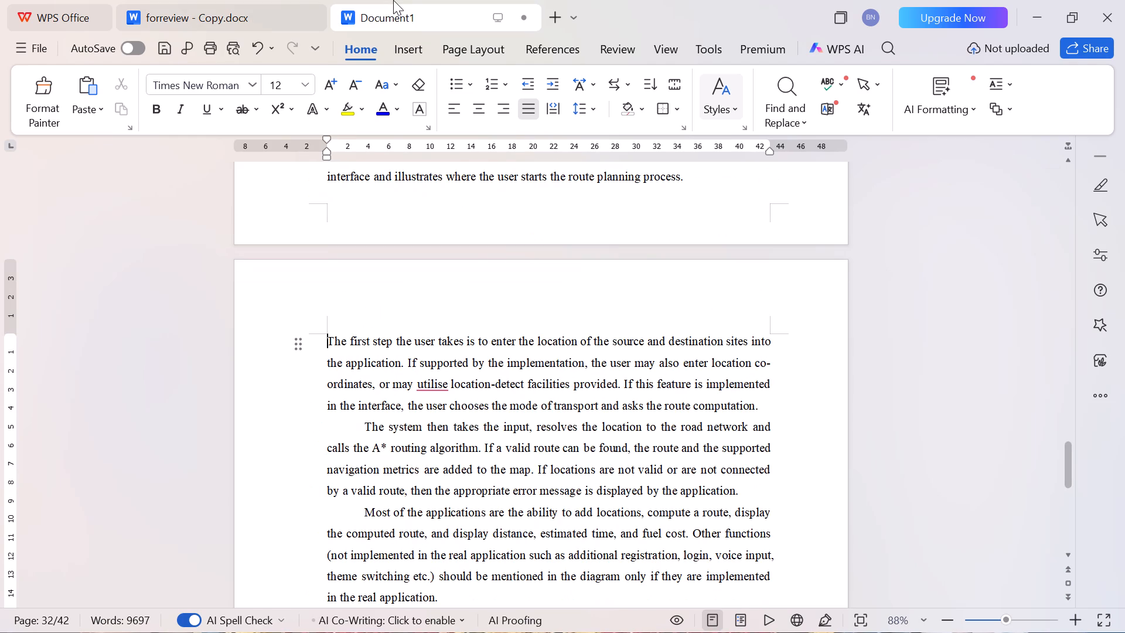
scroll(414, 449, down, 3)
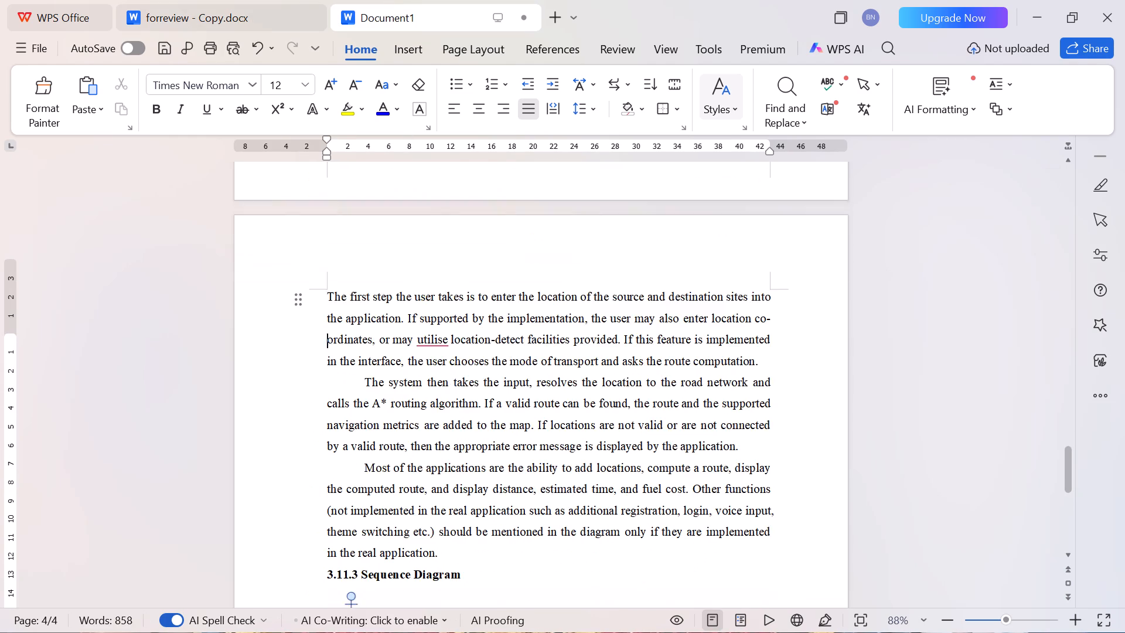
scroll(414, 449, down, 8)
scroll(414, 449, up, 6)
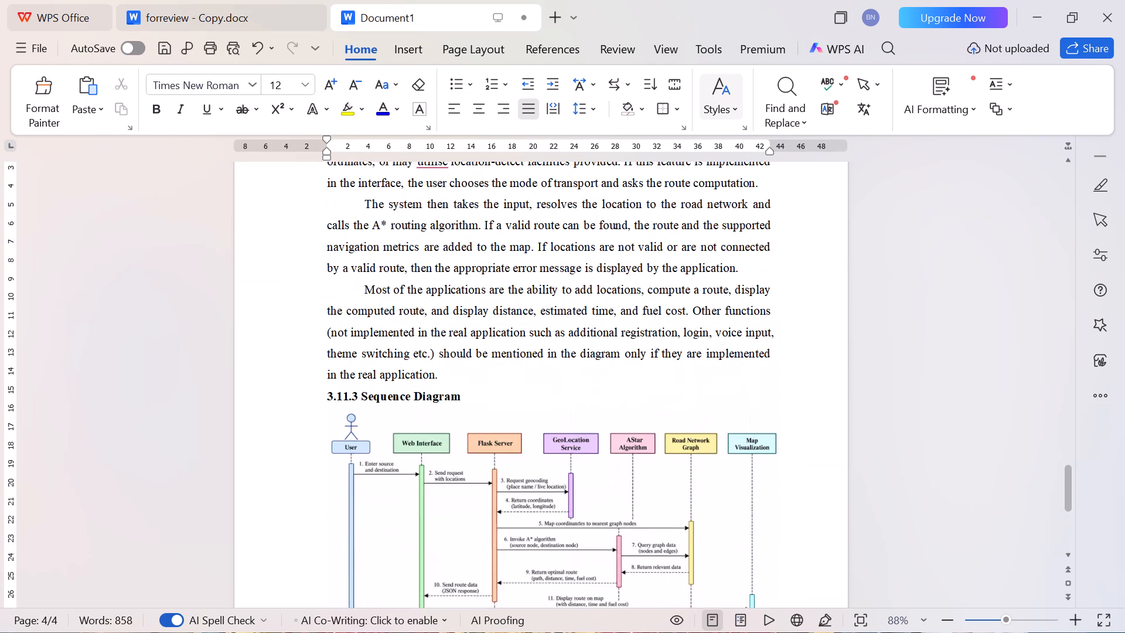
scroll(414, 449, down, 11)
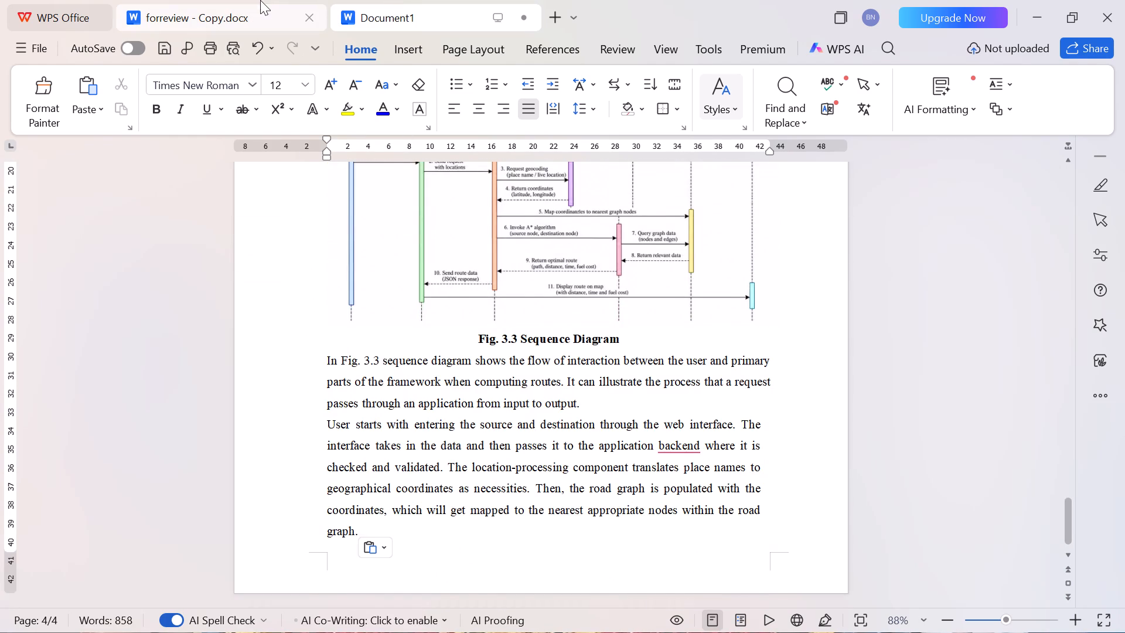
click(260, 0)
scroll(497, 401, down, 5)
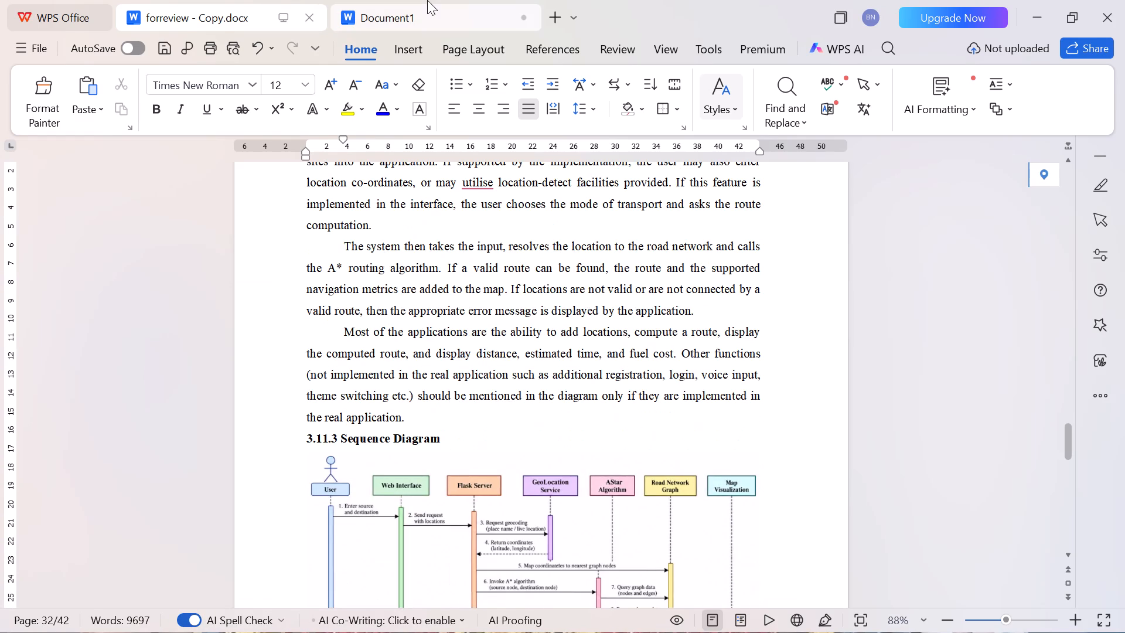
Start a new paragraph in Document1 after the last pasted paragraph, which ends "nodes within the road graph.".
click(427, 0)
scroll(467, 467, down, 5)
click(451, 540)
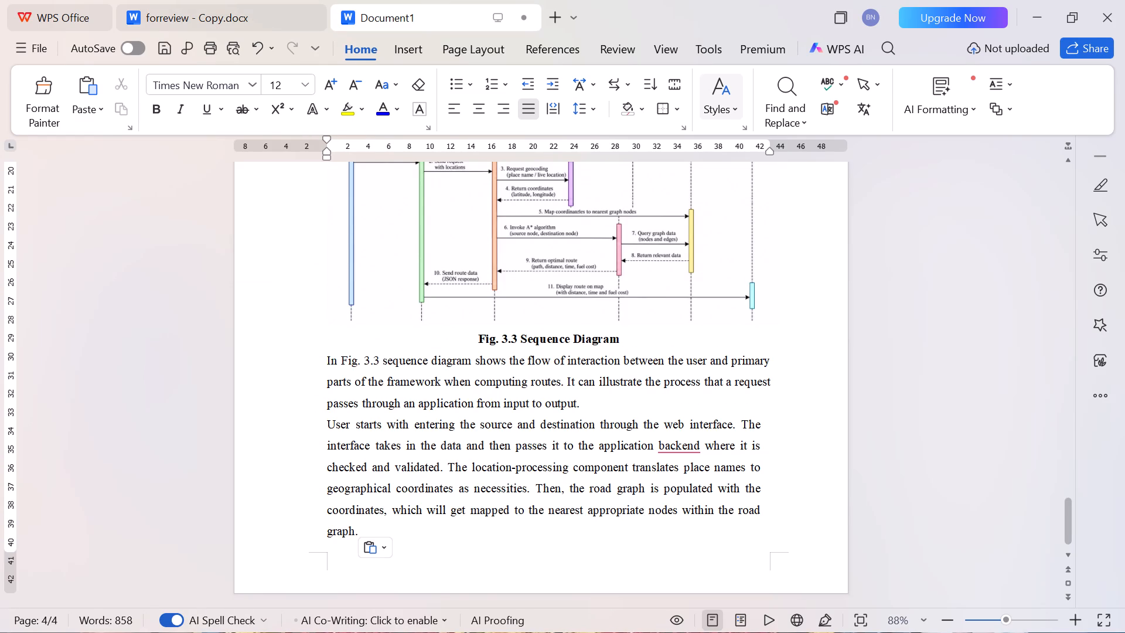
key(bracketright)
key(BackSpace)
key(Return)
Copy page 21 of "forreview - Copy", from "Once source and destination nodes" through the Fig. 3.4 caption, into Document1's new paragraph.
click(241, 0)
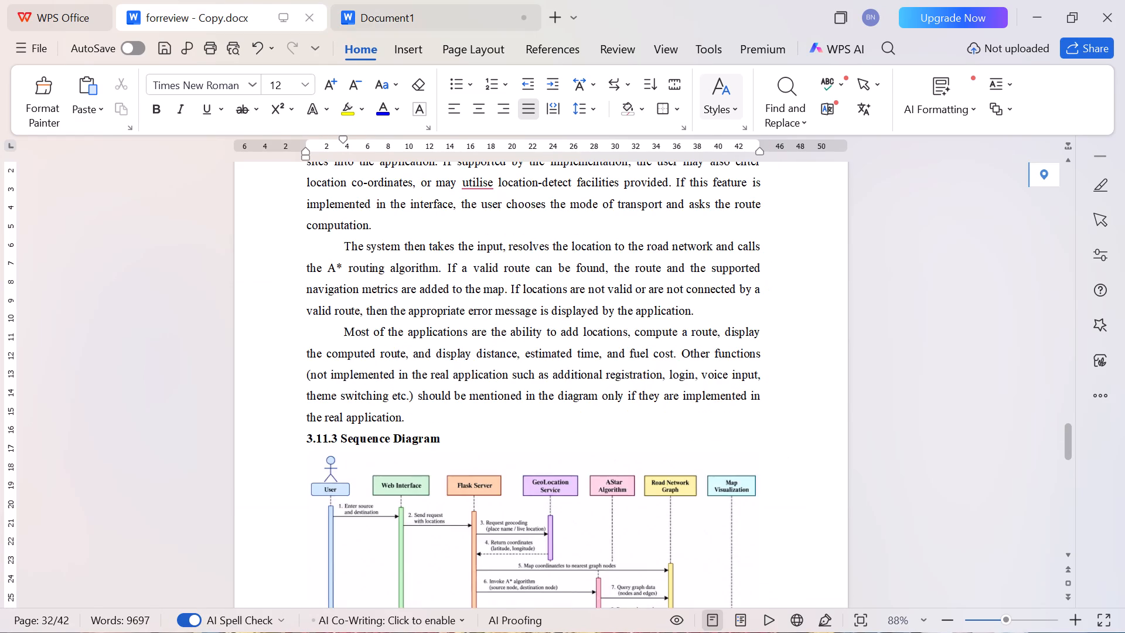
scroll(400, 447, down, 20)
scroll(400, 447, down, 1)
scroll(400, 447, up, 5)
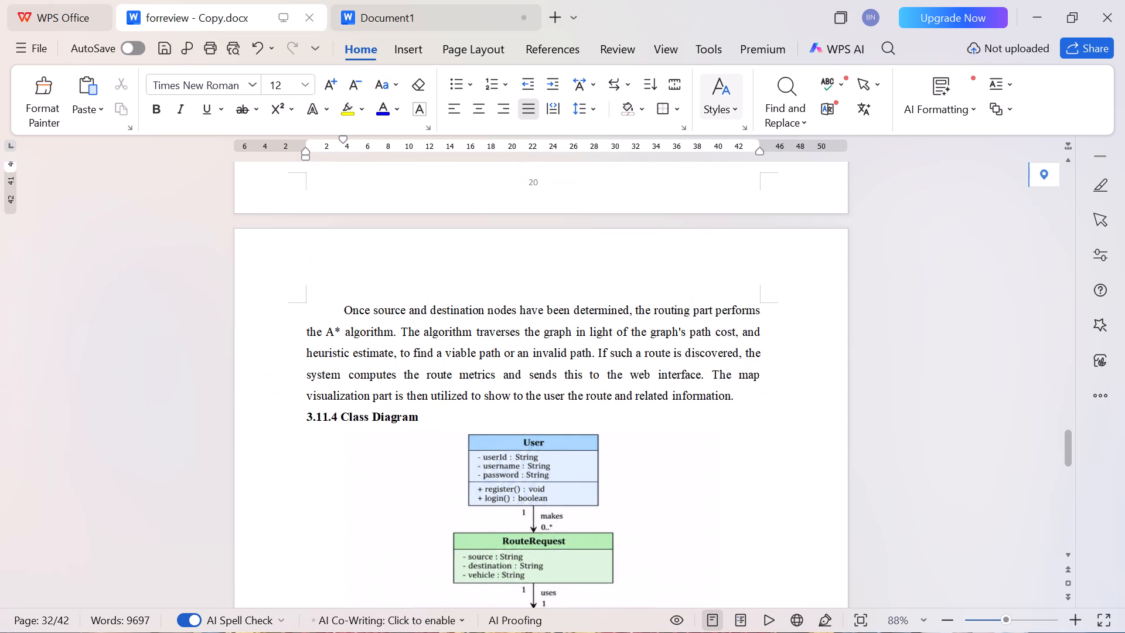
drag(343, 310, 454, 411)
scroll(454, 411, down, 7)
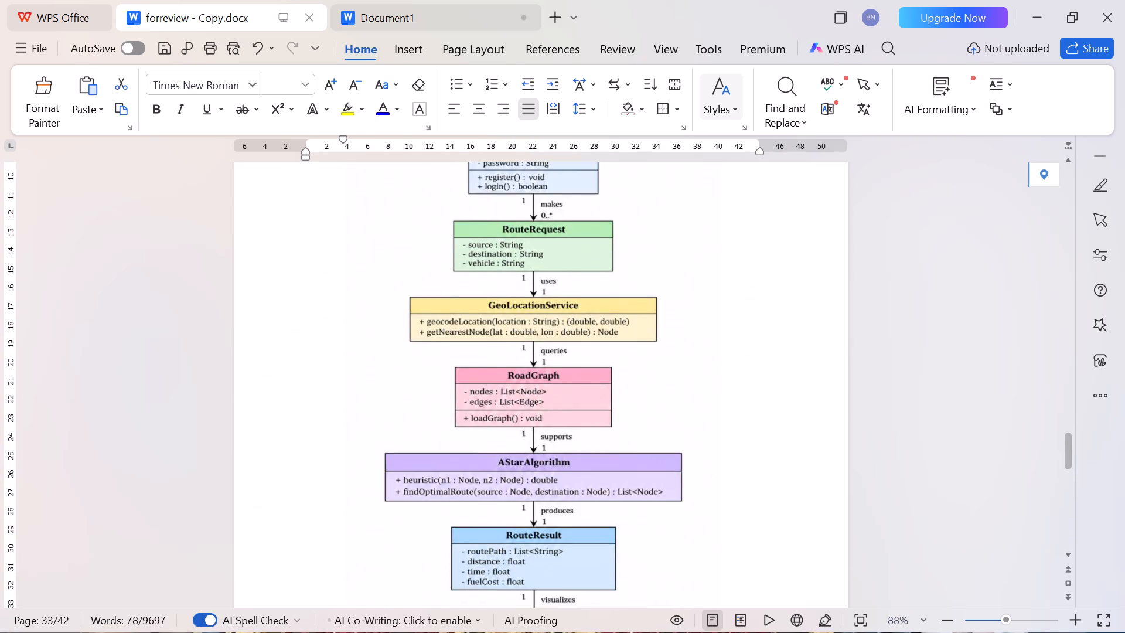
scroll(454, 411, down, 3)
drag(454, 411, 586, 478)
scroll(454, 411, down, 2)
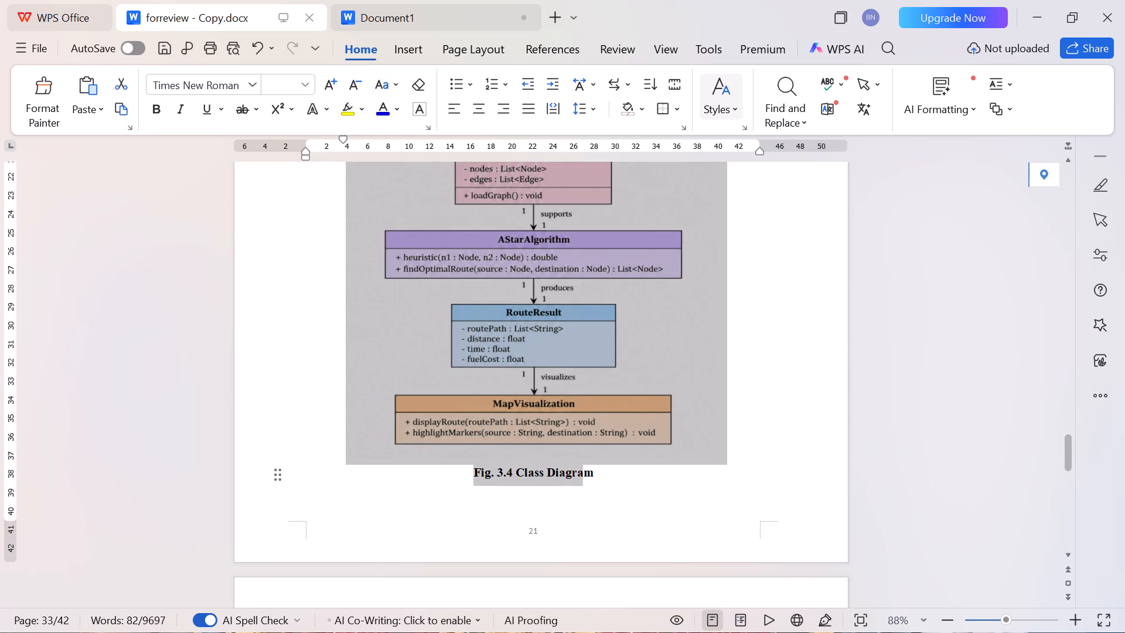
drag(586, 478, 592, 475)
key(ctrl+c)
click(451, 0)
key(ctrl+v)
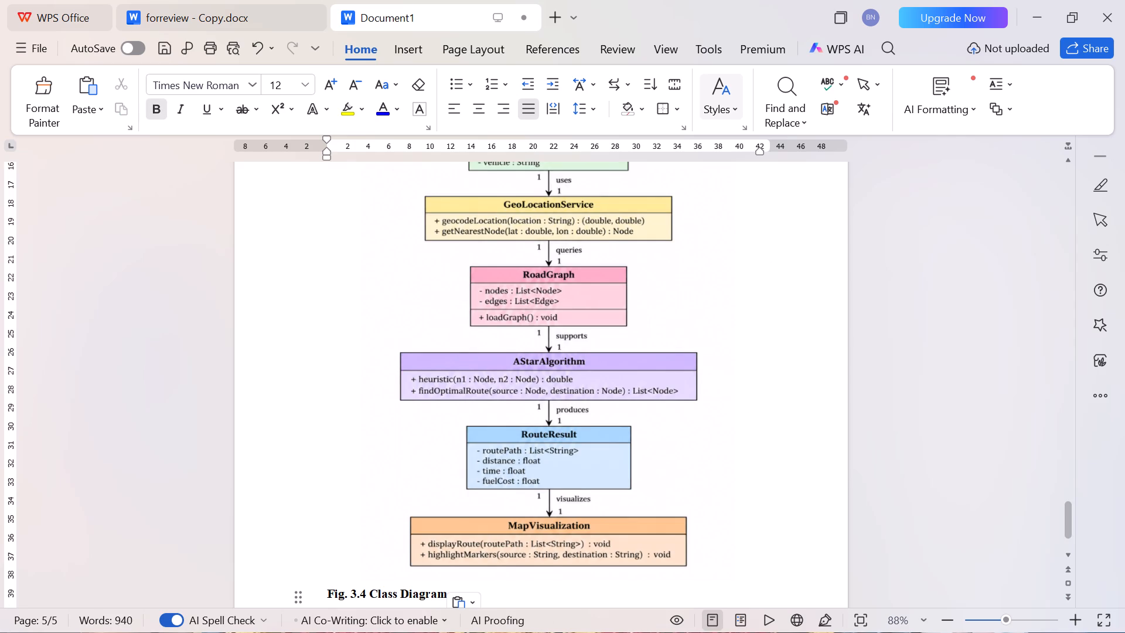
Center the "Fig. 3.4 Class Diagram" caption in Document1.
scroll(487, 462, down, 5)
triple_click(395, 528)
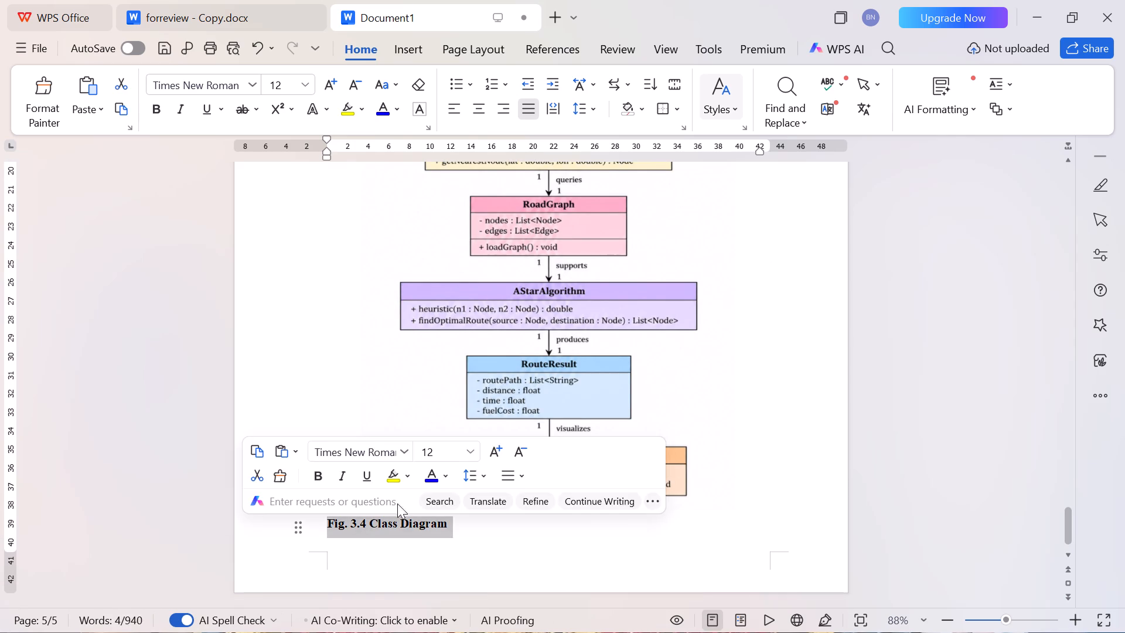
click(481, 104)
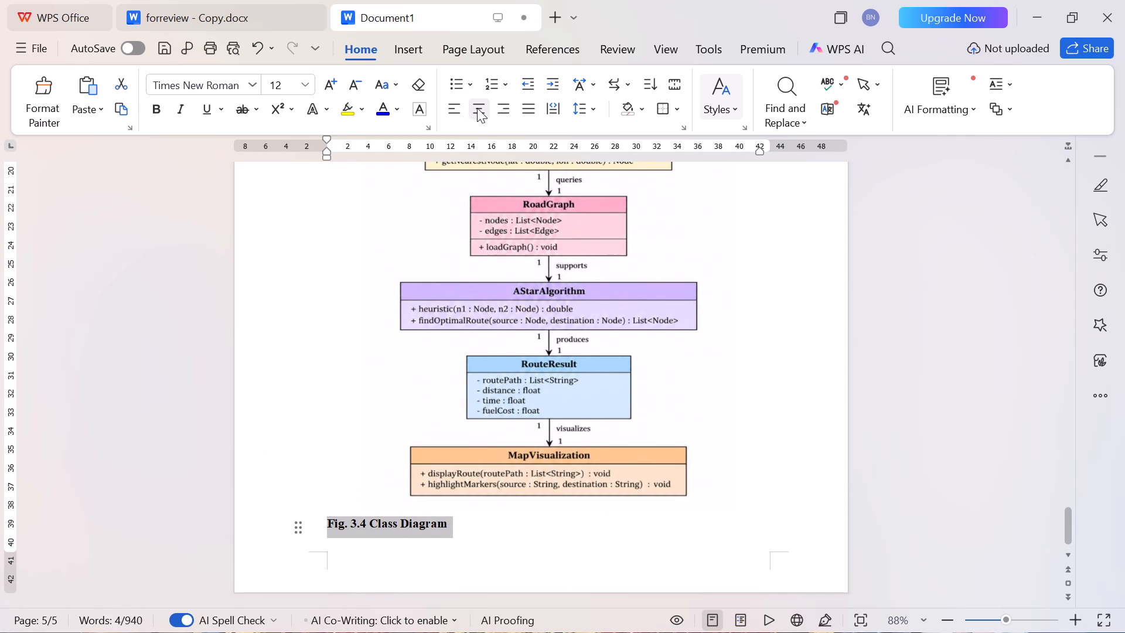
click(477, 108)
click(341, 526)
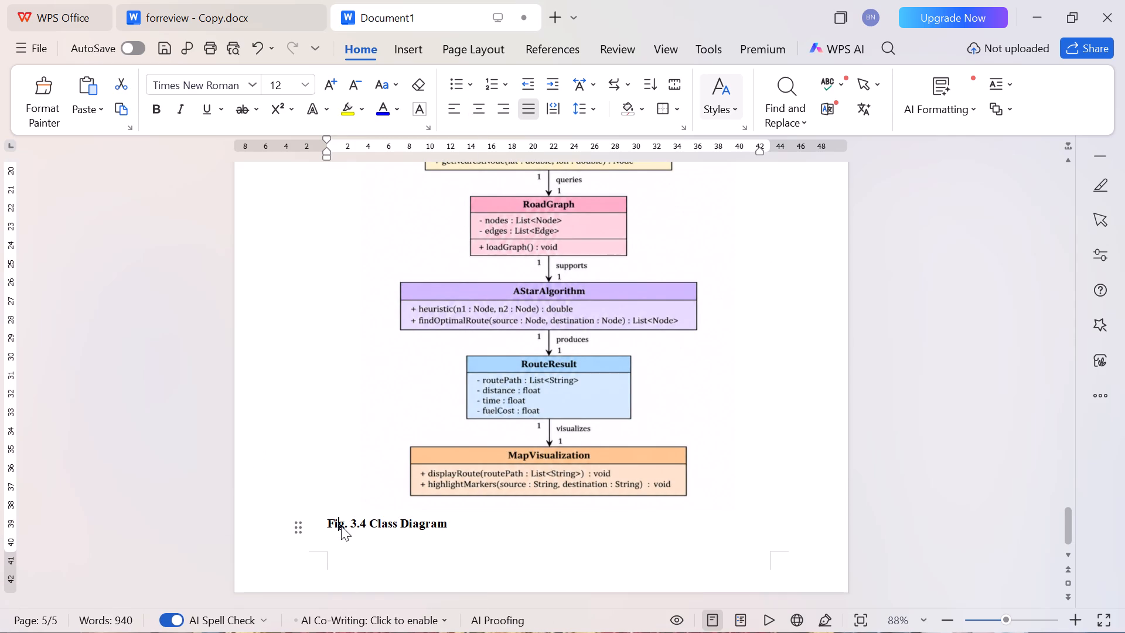
double_click(413, 527)
click(413, 527)
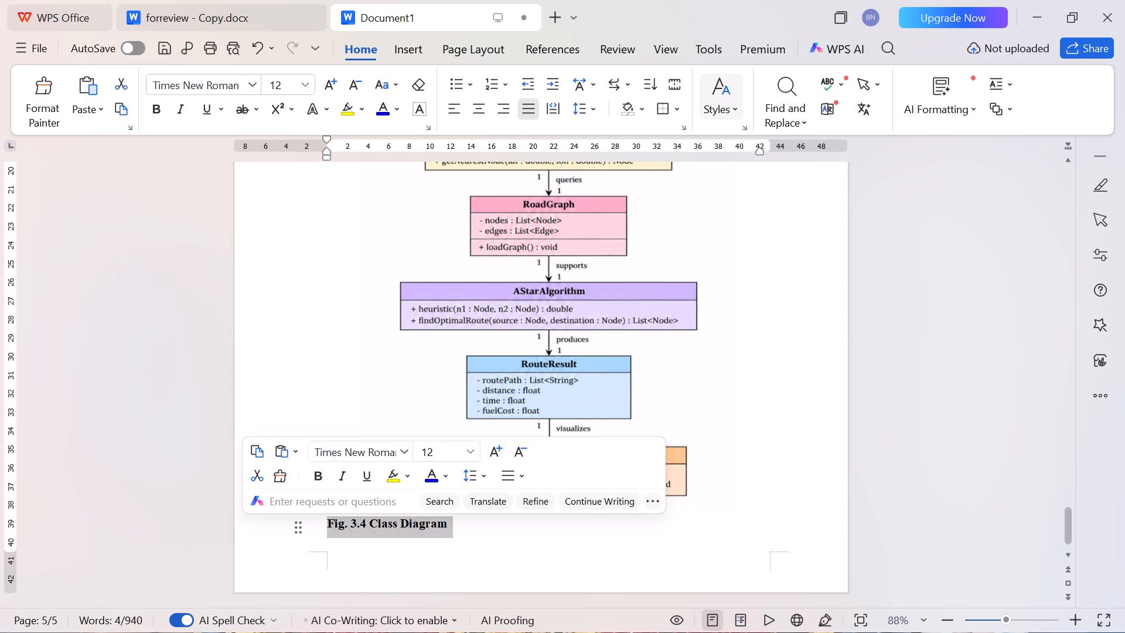
click(476, 117)
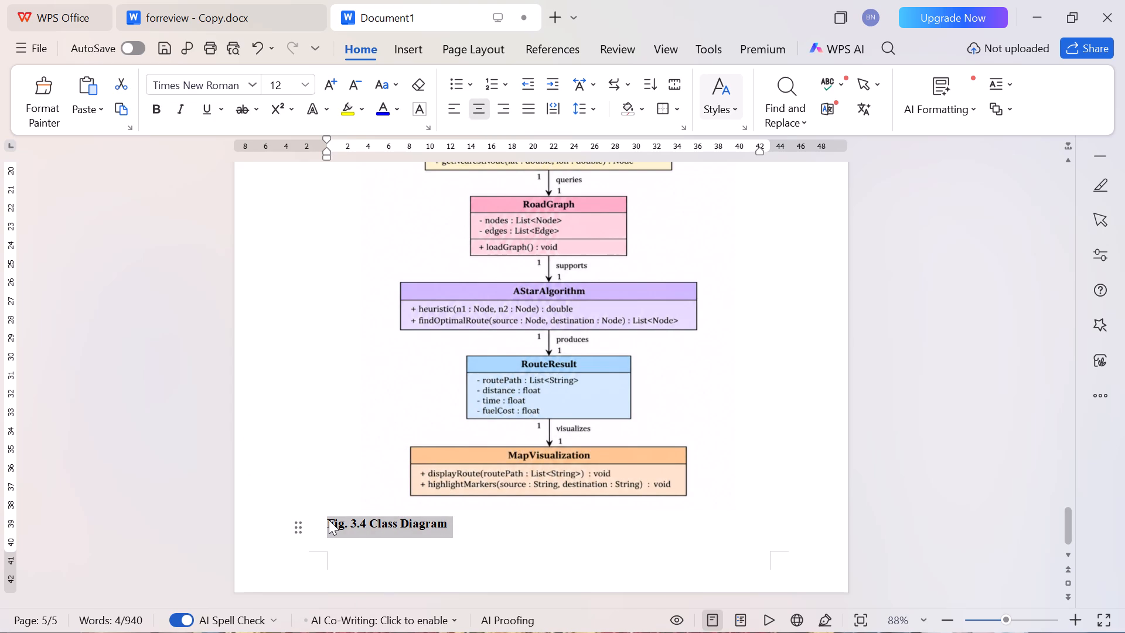
click(329, 520)
Start a new, non-centered paragraph after the Fig. 3.4 caption in Document1.
scroll(592, 470, up, 11)
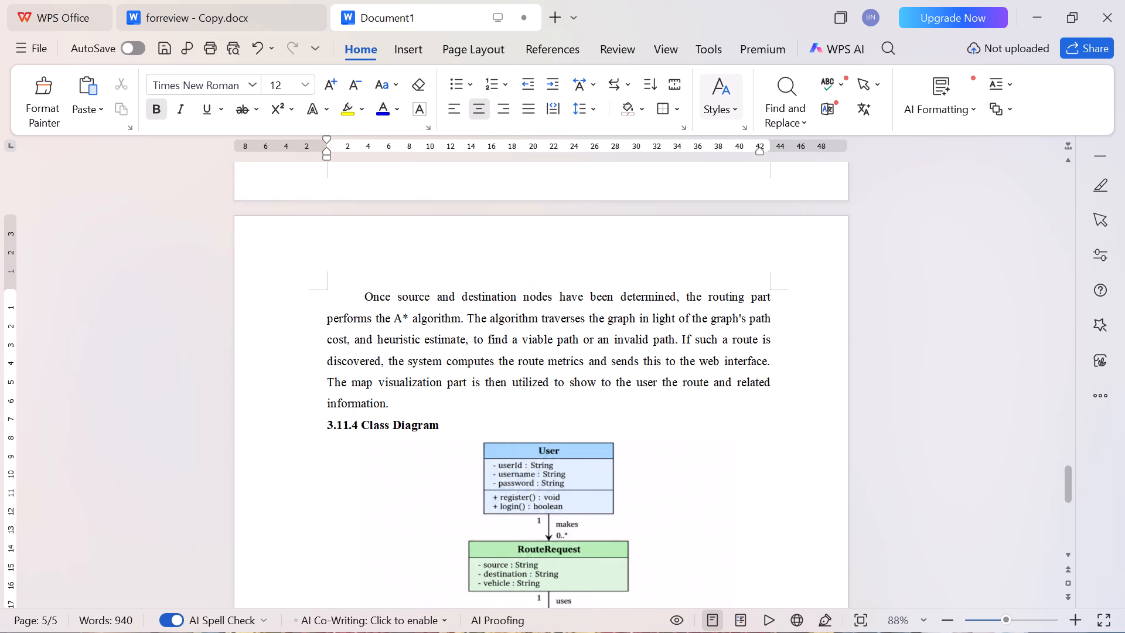
scroll(592, 468, down, 17)
click(628, 529)
key(Return)
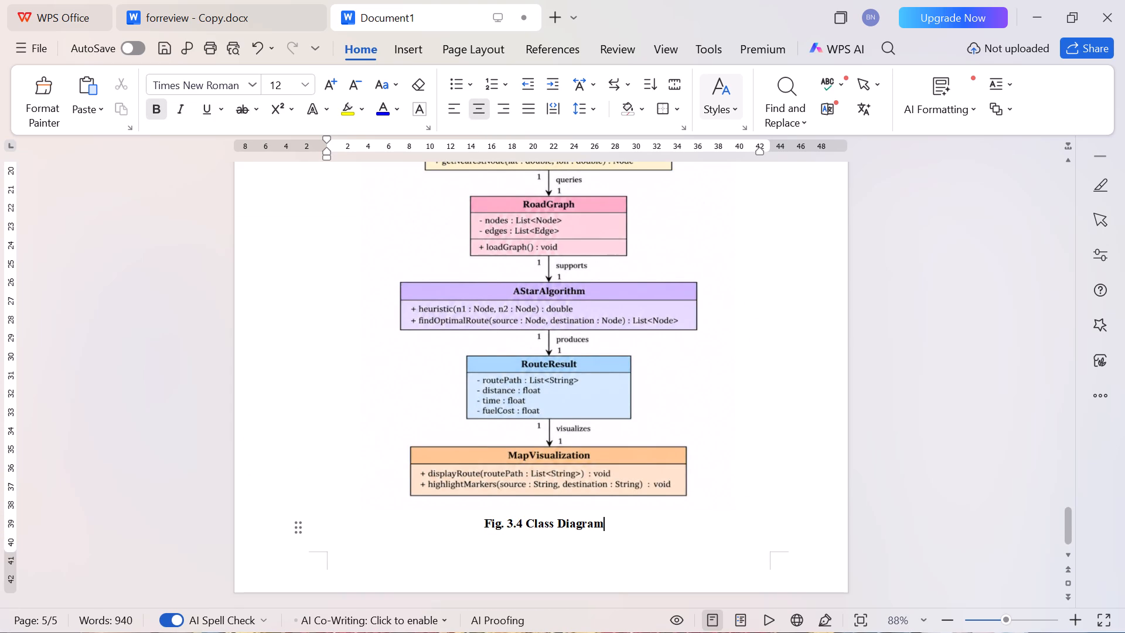
key(BackSpace)
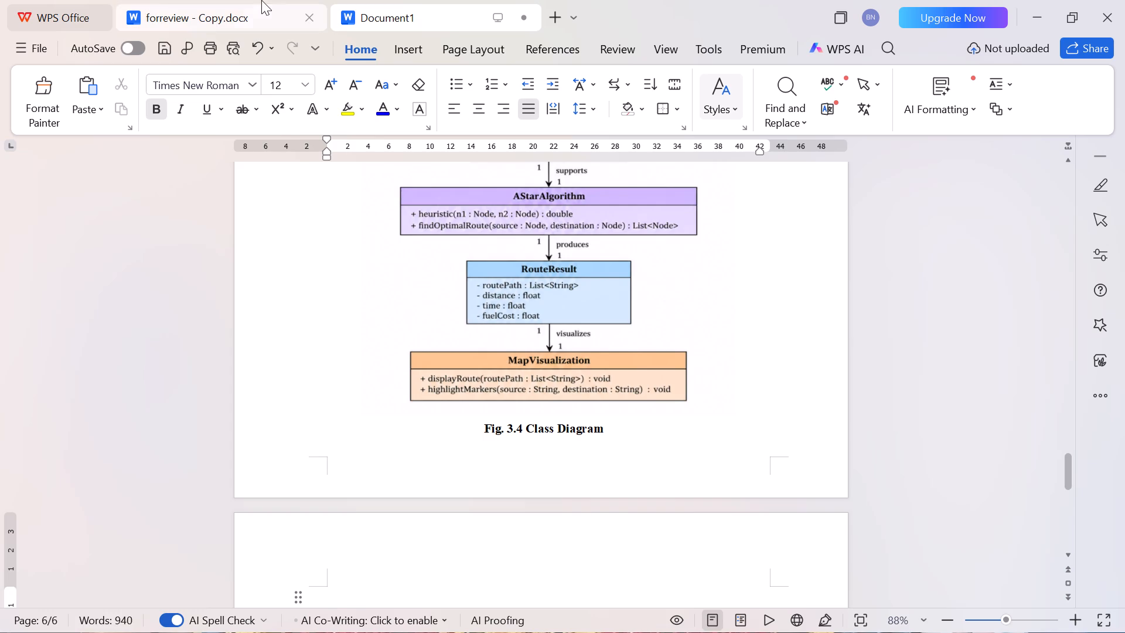
Copy the "3.11.5 Activity Diagram" heading, diagram, caption and explanatory paragraph from "forreview - Copy" onto the empty sixth page of Document1.
click(261, 0)
click(546, 479)
scroll(546, 479, down, 16)
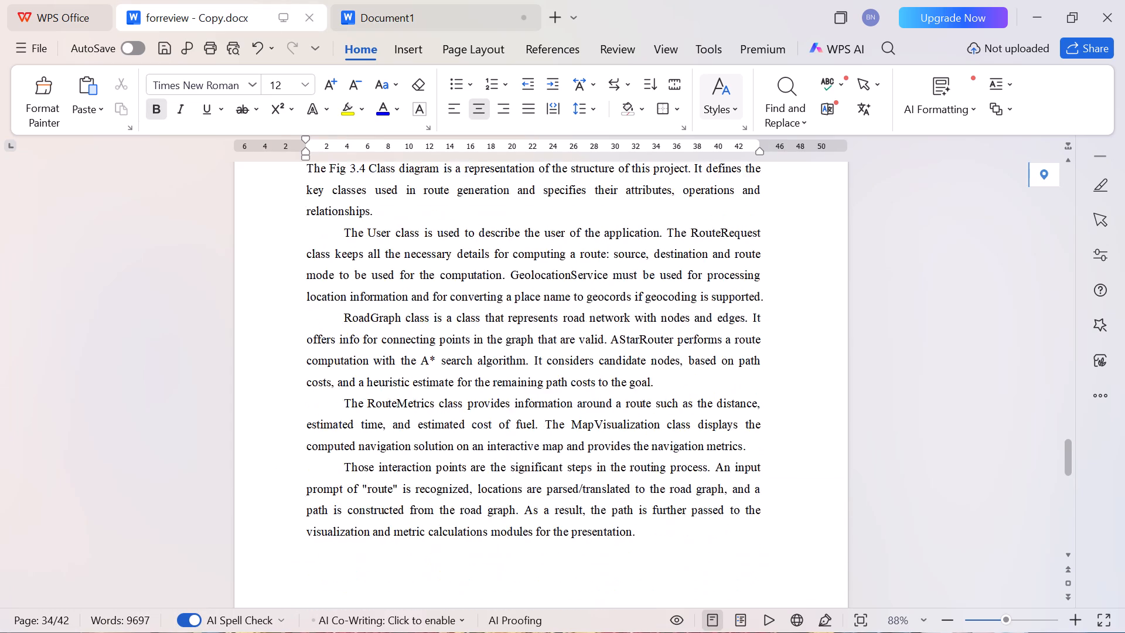
scroll(745, 422, down, 12)
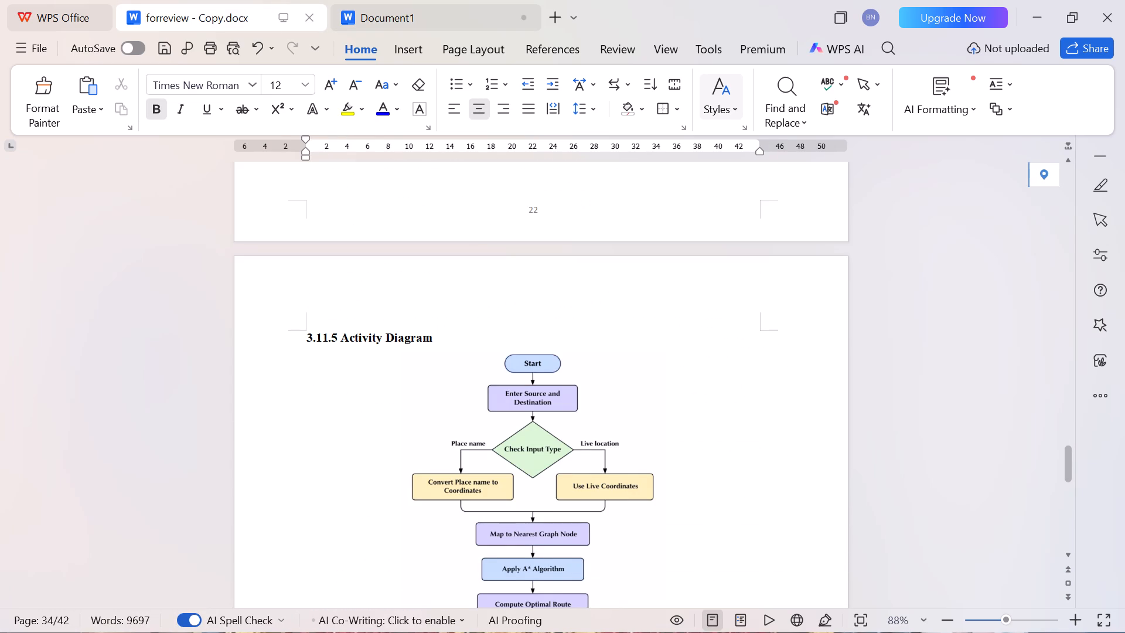
drag(308, 333, 493, 460)
scroll(493, 460, down, 10)
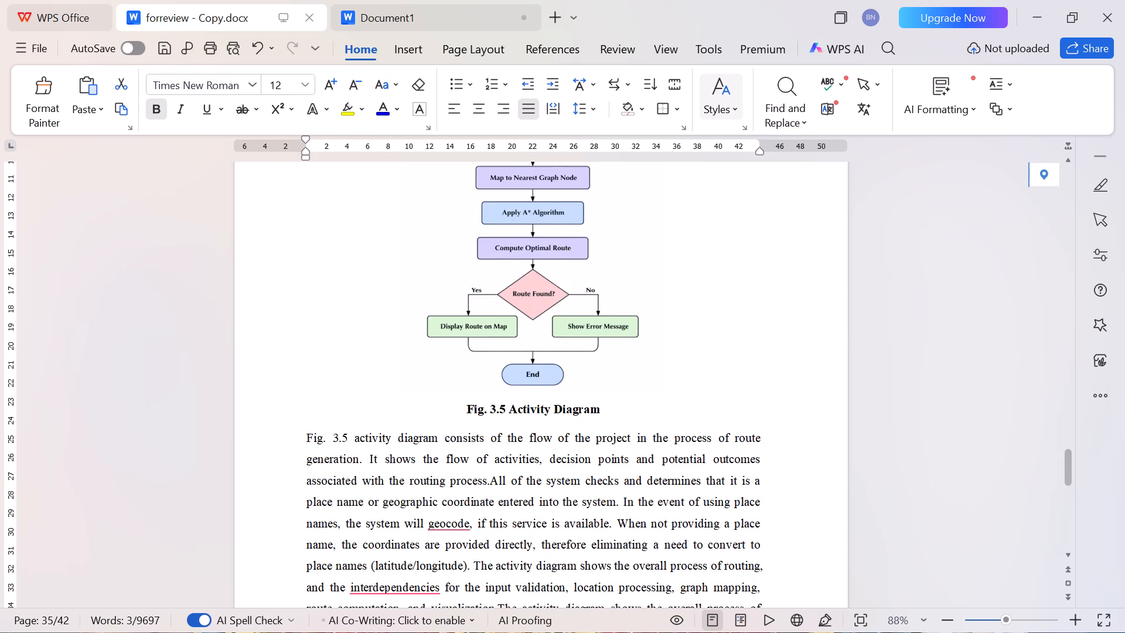
scroll(493, 460, down, 2)
drag(493, 460, 540, 484)
key(ctrl+c)
click(402, 0)
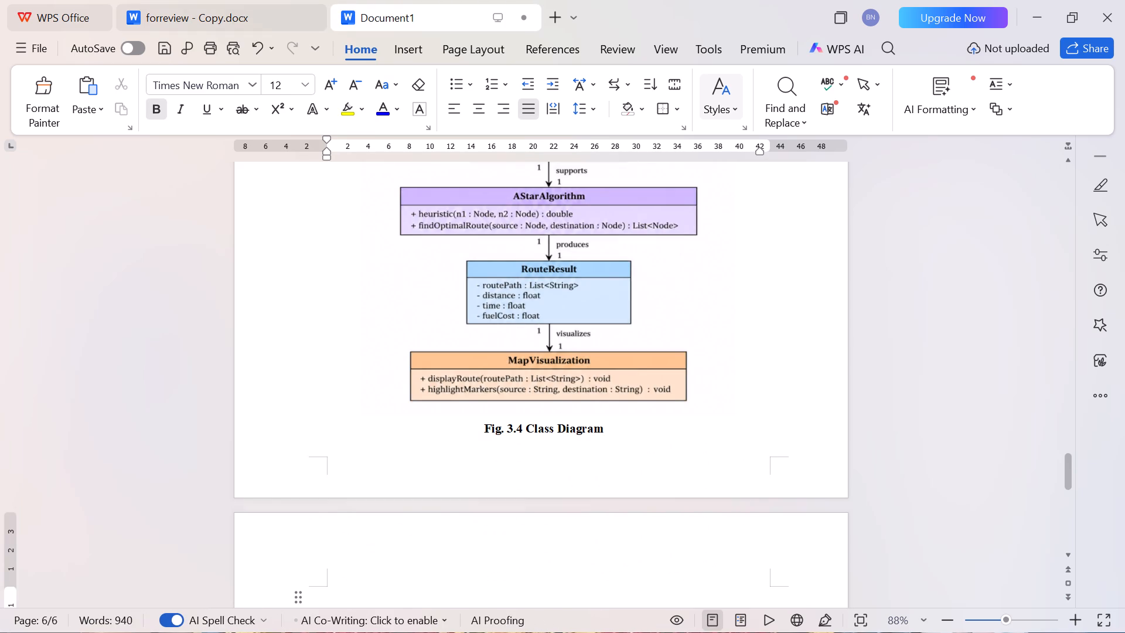
key(ctrl+v)
scroll(492, 394, up, 8)
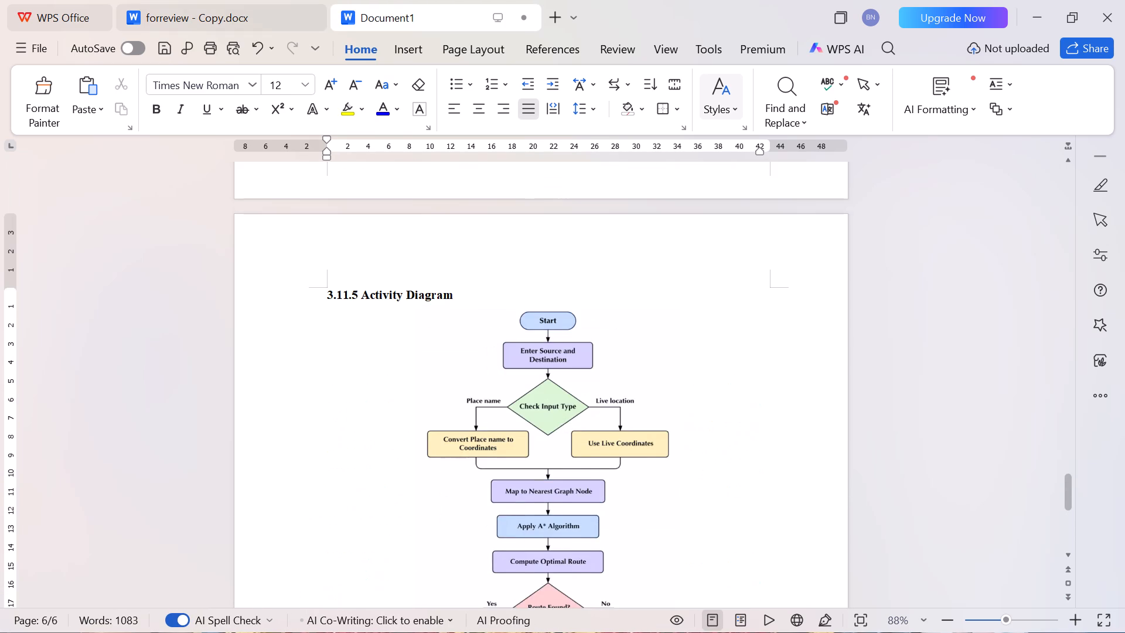
Copy the Chapter 4 opening page of "forreview - Copy", from the "CHAPTER 4" heading through the Fig. 4.2 caption.
click(195, 0)
click(547, 363)
scroll(547, 363, down, 9)
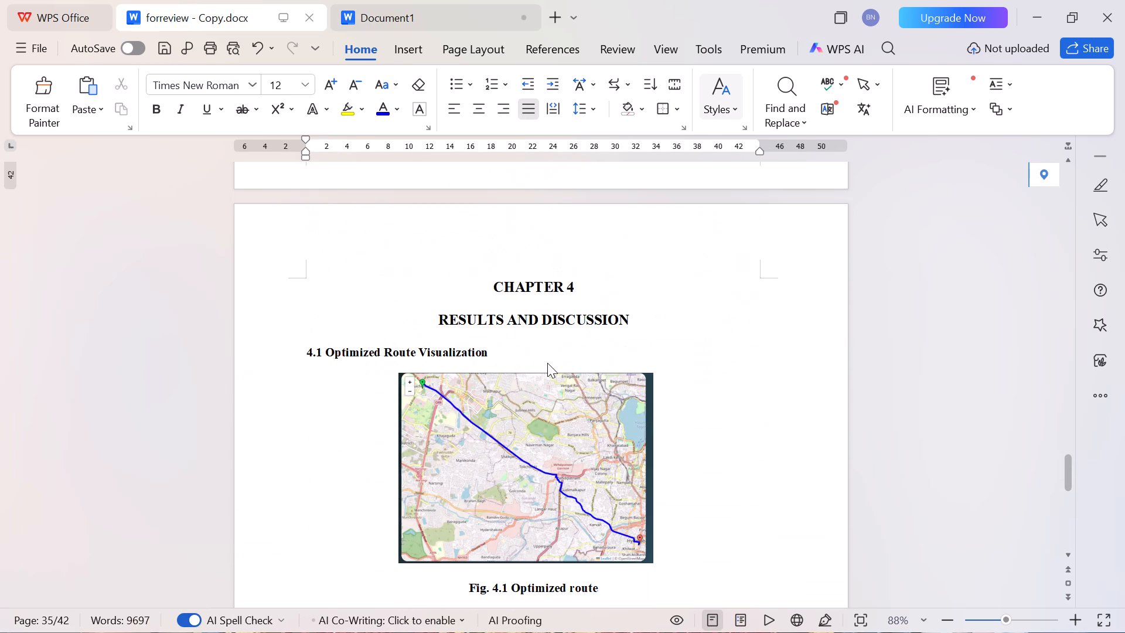
drag(490, 290, 606, 362)
scroll(606, 362, down, 7)
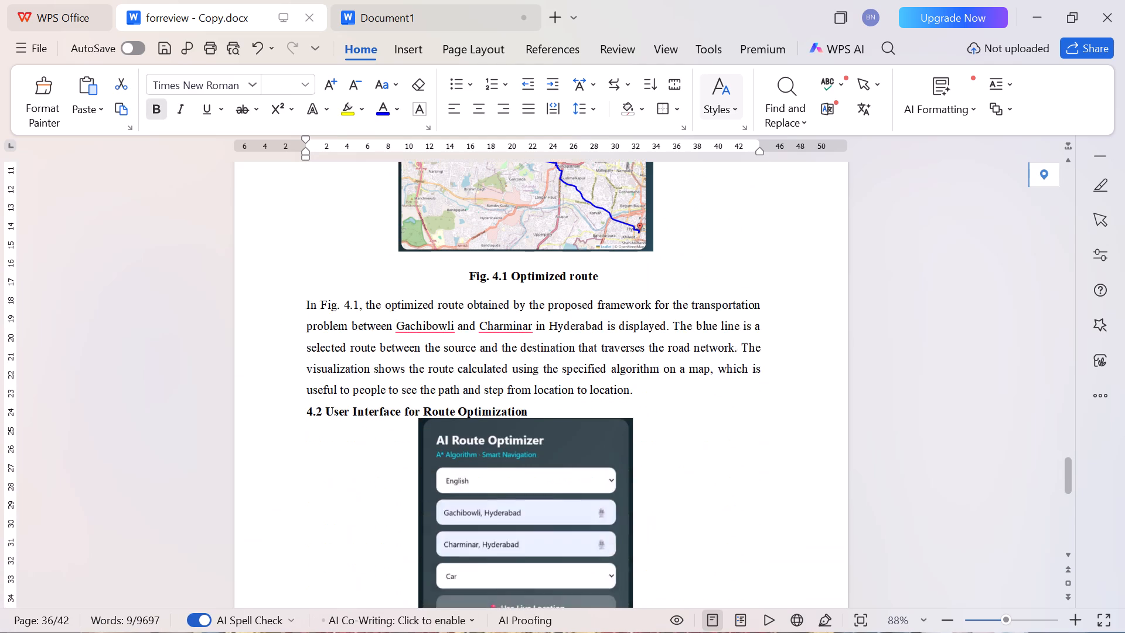
scroll(606, 362, down, 5)
drag(606, 362, 654, 486)
key(ctrl+c)
Add four new paragraphs after the activity diagram text in Document1 and paste the copied Chapter 4 content there.
click(417, 0)
scroll(517, 430, down, 5)
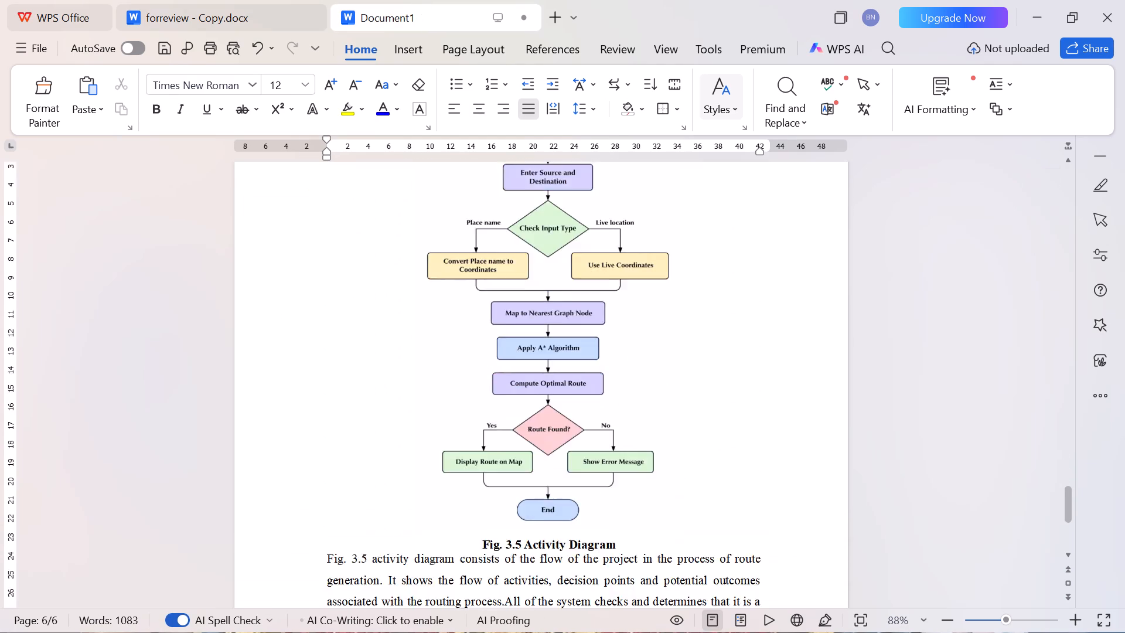
scroll(517, 431, down, 9)
key(Return)
key(Return)
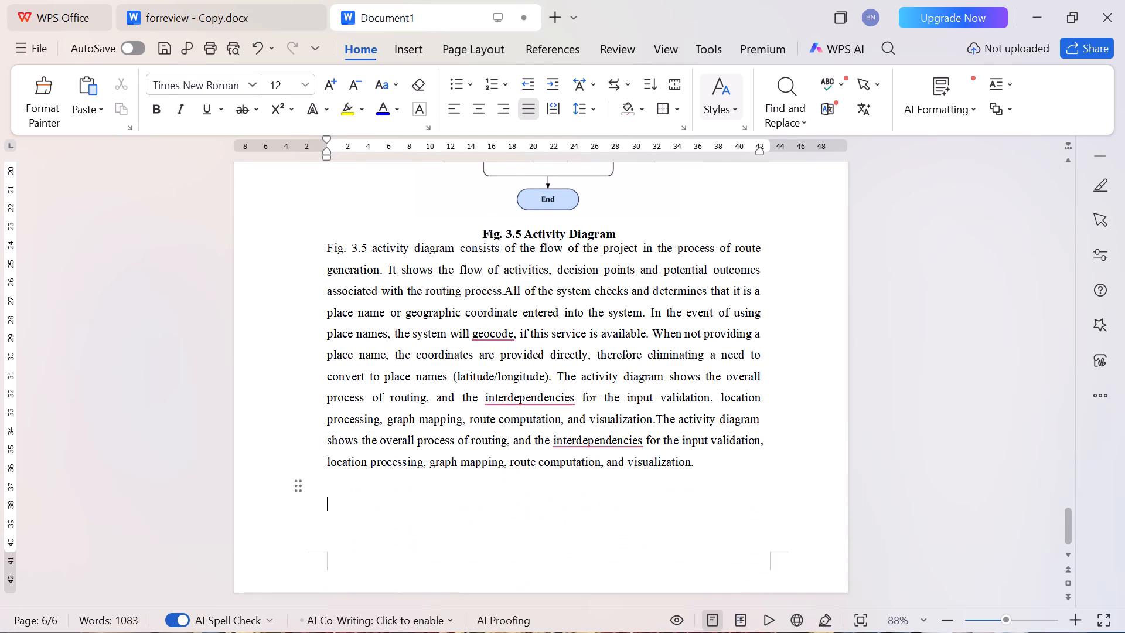
key(Return)
key(Return)
key(ctrl+v)
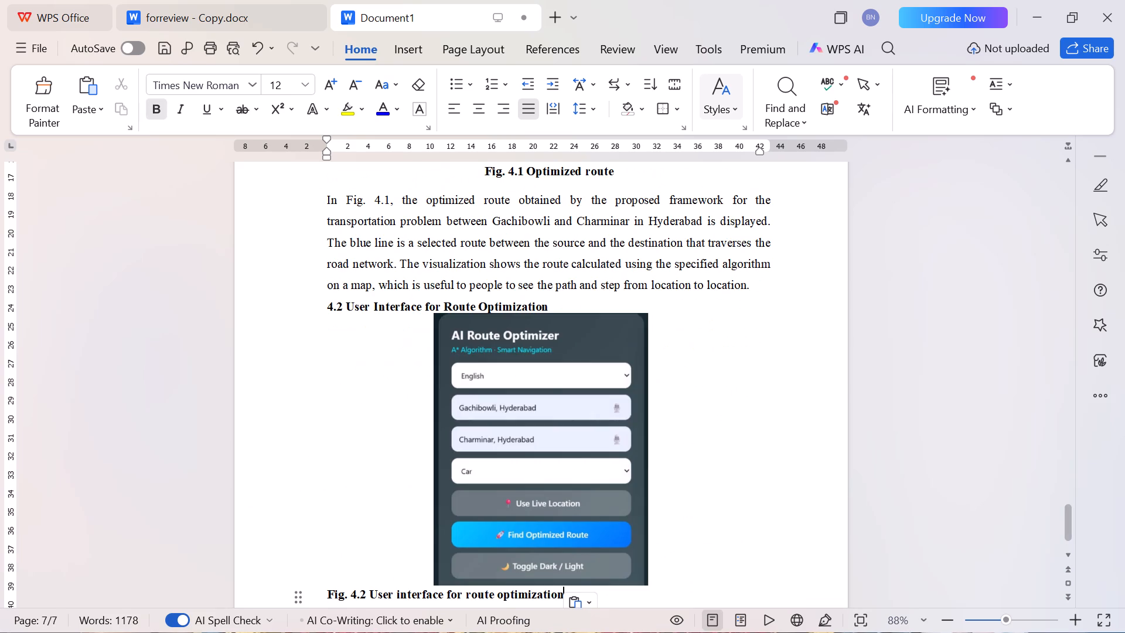
scroll(517, 430, up, 11)
scroll(517, 429, down, 12)
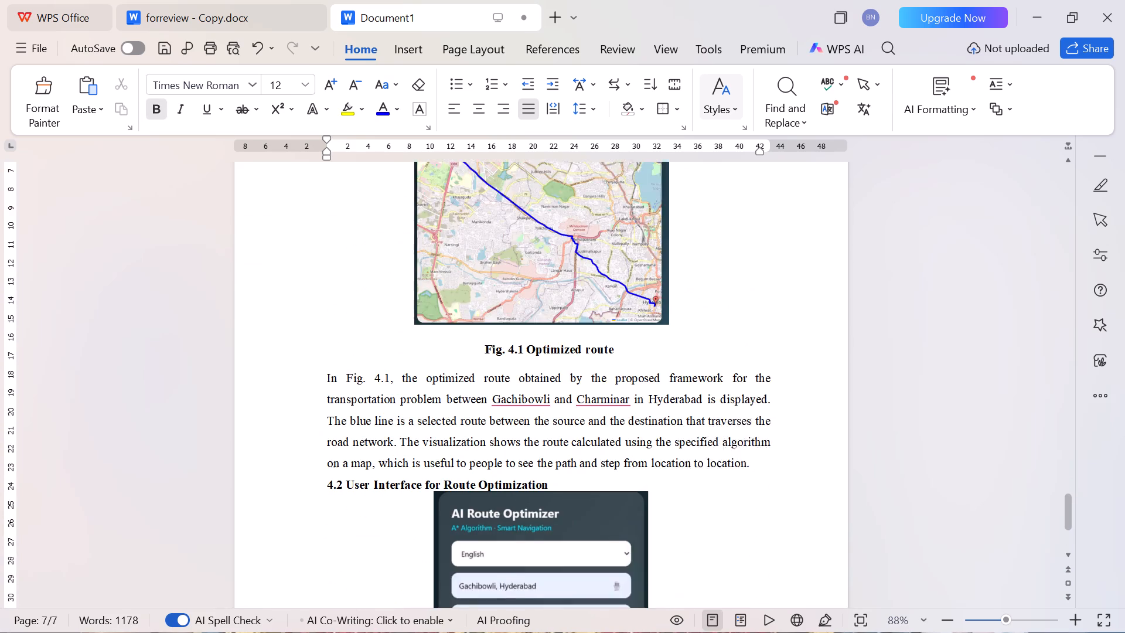
scroll(517, 427, down, 8)
Copy the next page of "forreview - Copy", from "As shown in Fig. 4.2" through the text below Table II, into a new paragraph after Document1's Fig. 4.2 caption.
key(Return)
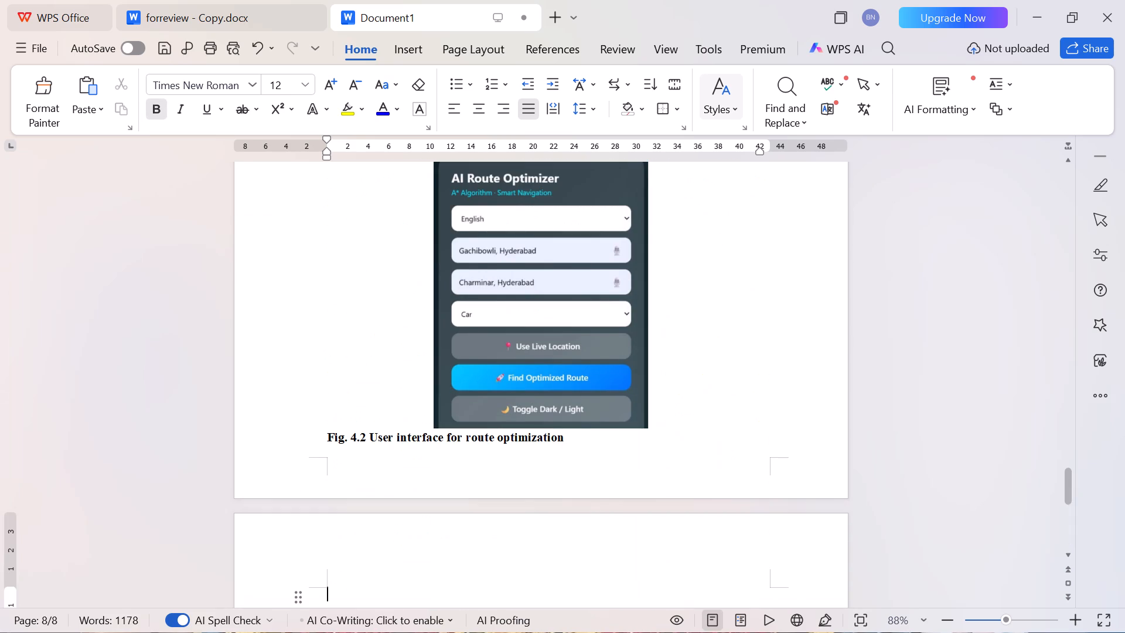
click(217, 0)
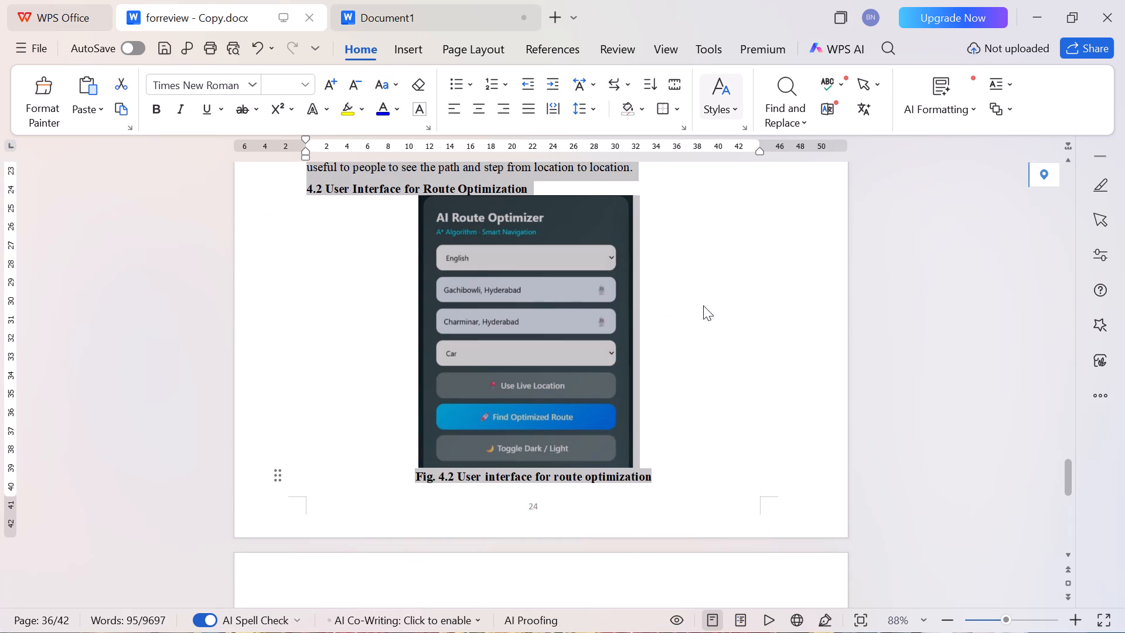
click(703, 305)
scroll(639, 345, down, 12)
scroll(636, 348, up, 3)
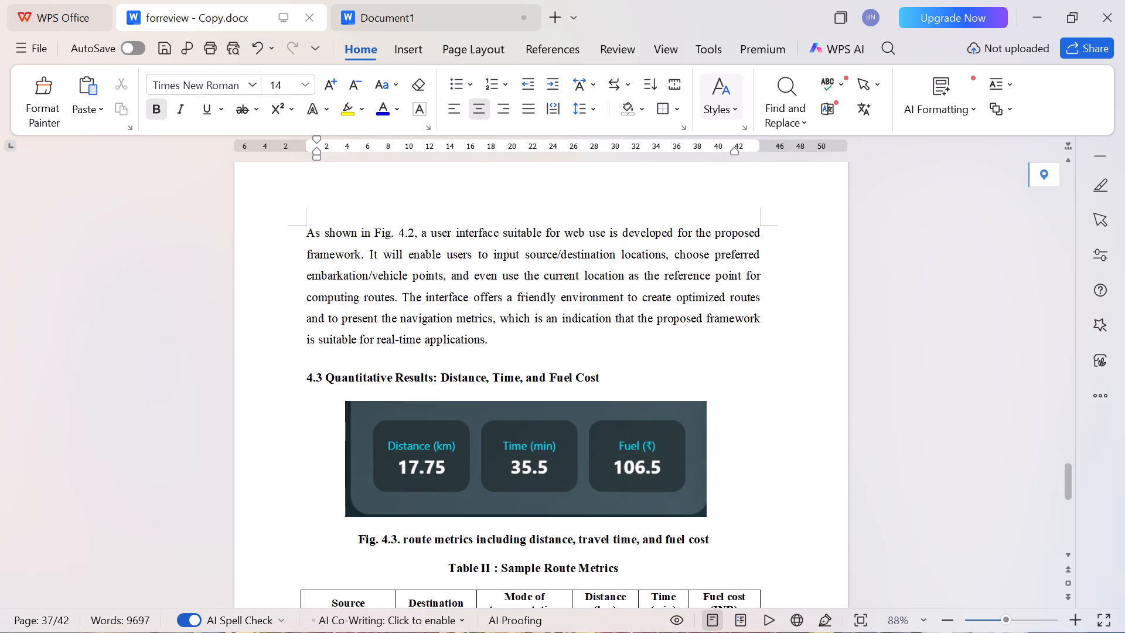
drag(304, 237, 609, 396)
scroll(555, 403, down, 4)
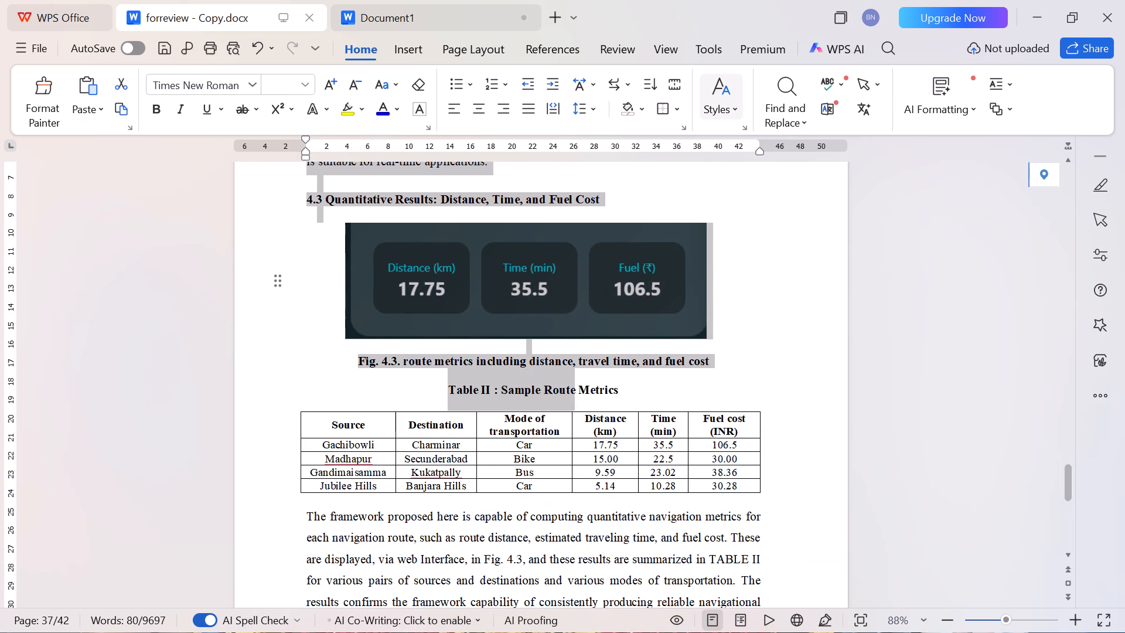
drag(609, 396, 688, 428)
scroll(655, 401, down, 5)
key(ctrl+c)
click(444, 0)
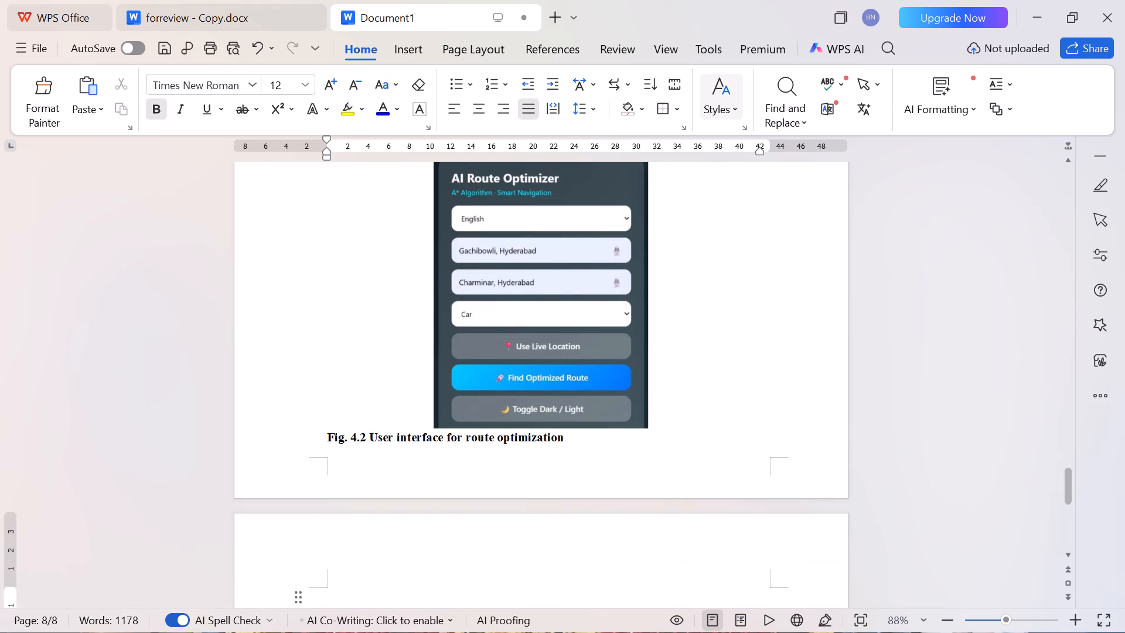
key(ctrl+v)
scroll(562, 335, up, 8)
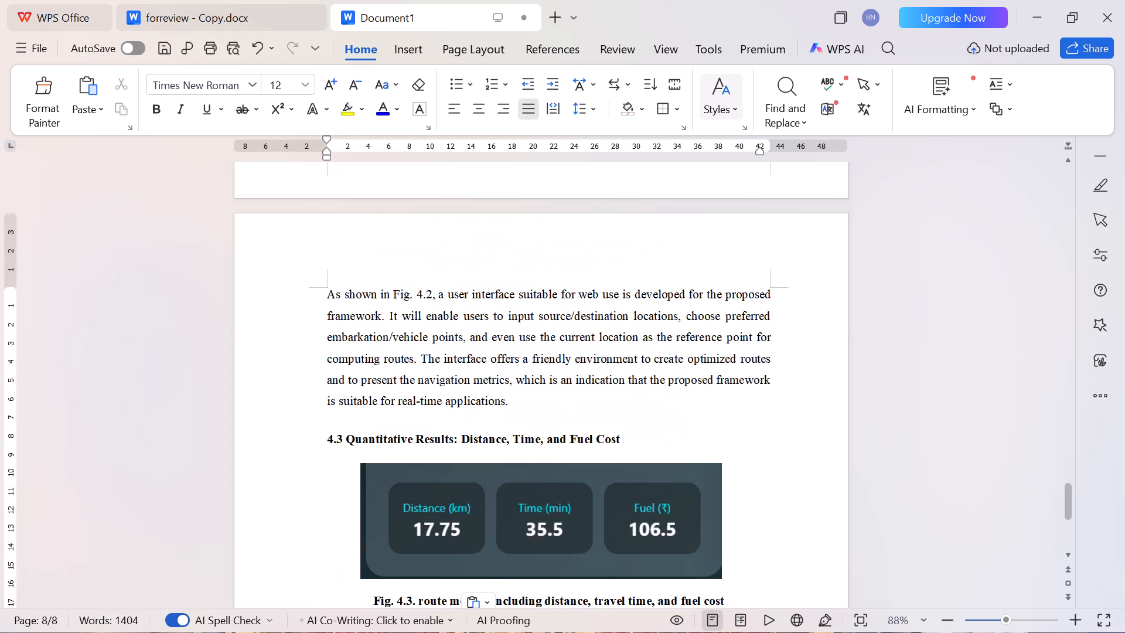
Extend the right indent of the paragraph starting "The framework proposed here" out to the page margin in Document1.
scroll(562, 335, down, 5)
scroll(589, 358, up, 2)
scroll(589, 359, down, 2)
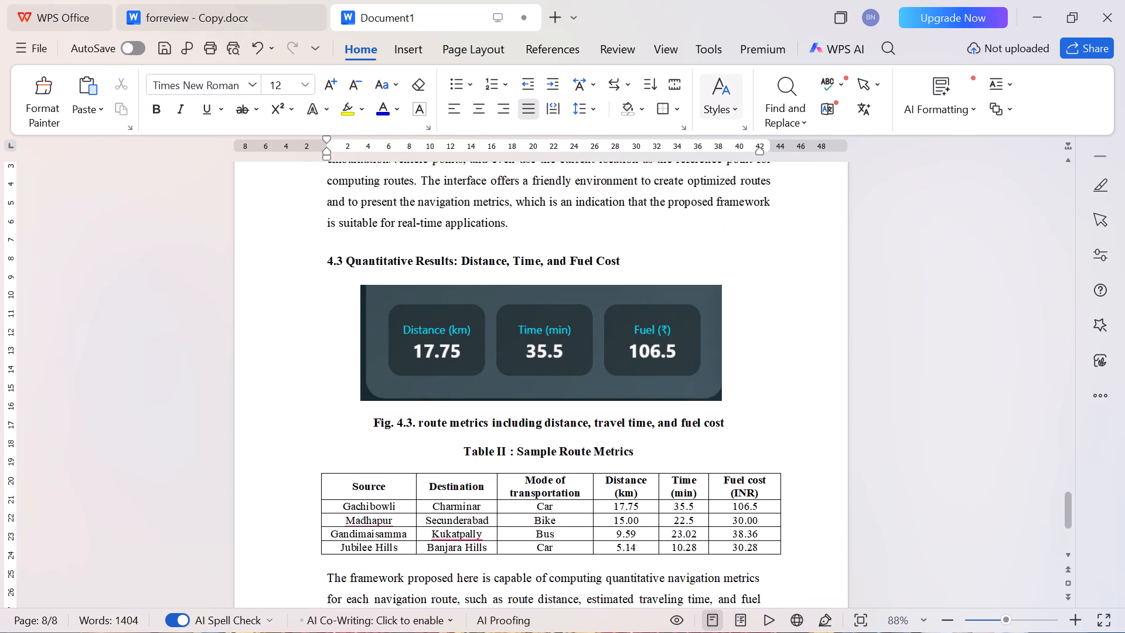
scroll(589, 359, down, 1)
click(763, 533)
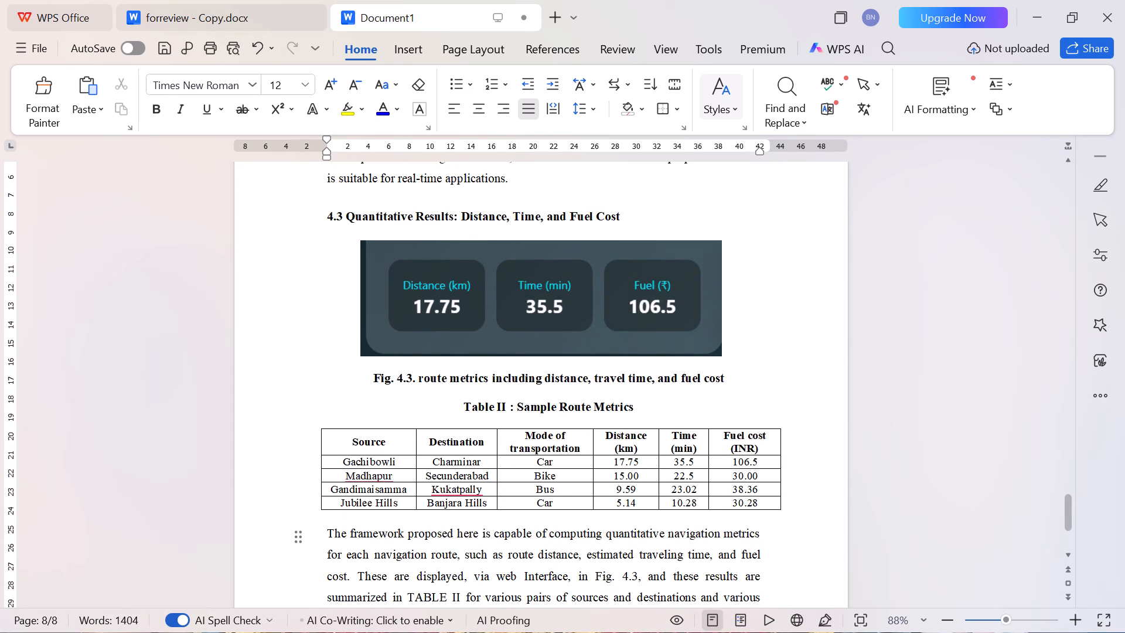
key(Left)
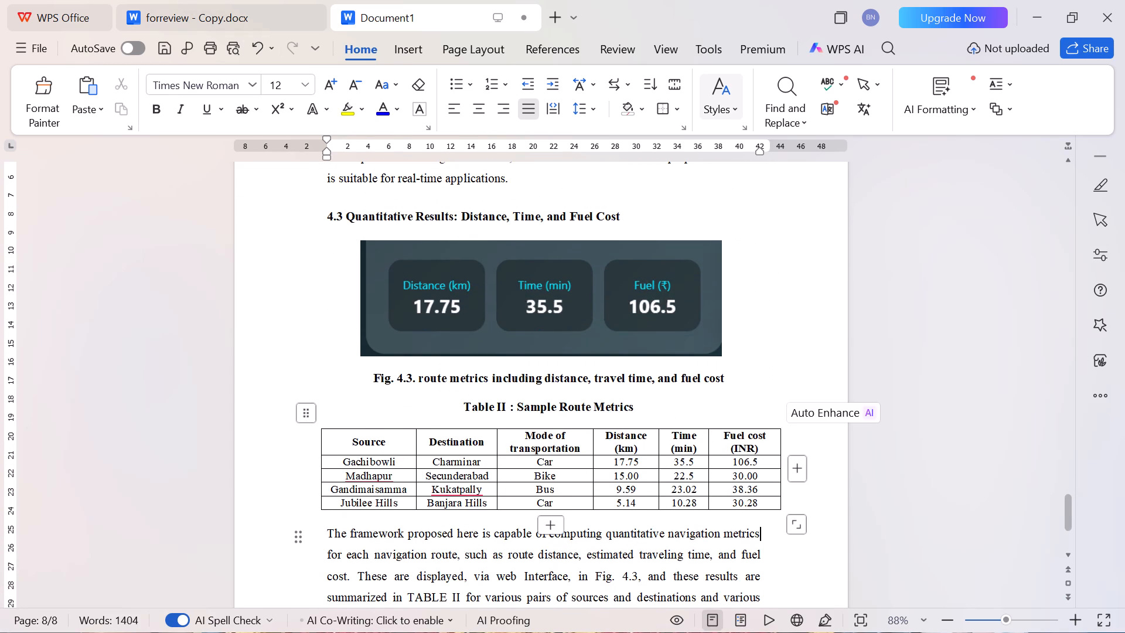
drag(762, 149, 772, 153)
scroll(750, 351, up, 4)
scroll(750, 352, down, 3)
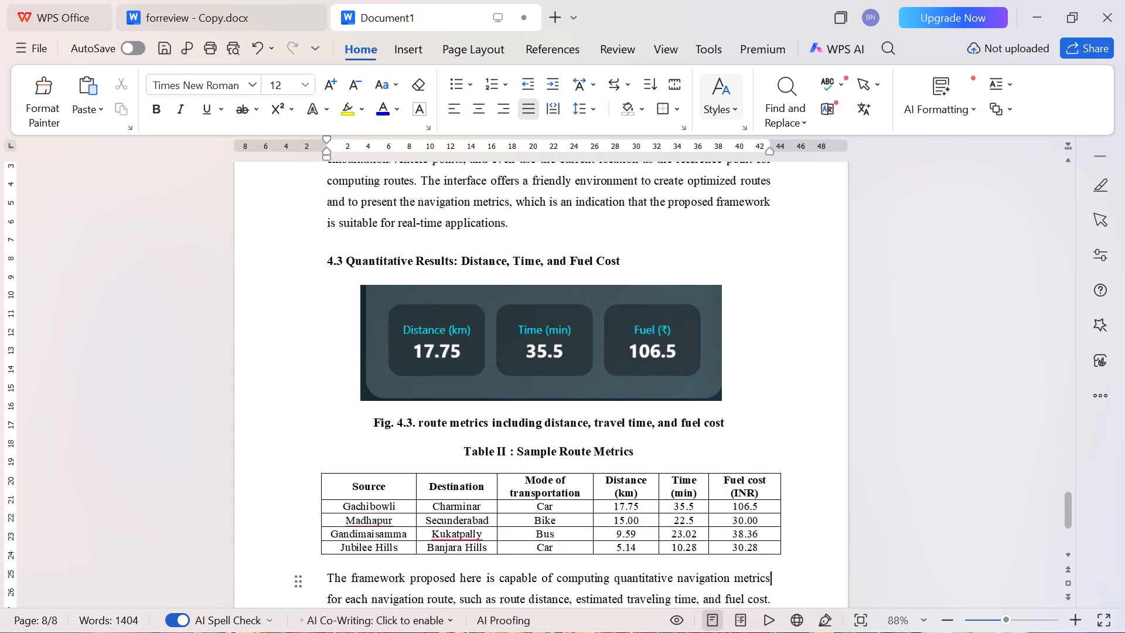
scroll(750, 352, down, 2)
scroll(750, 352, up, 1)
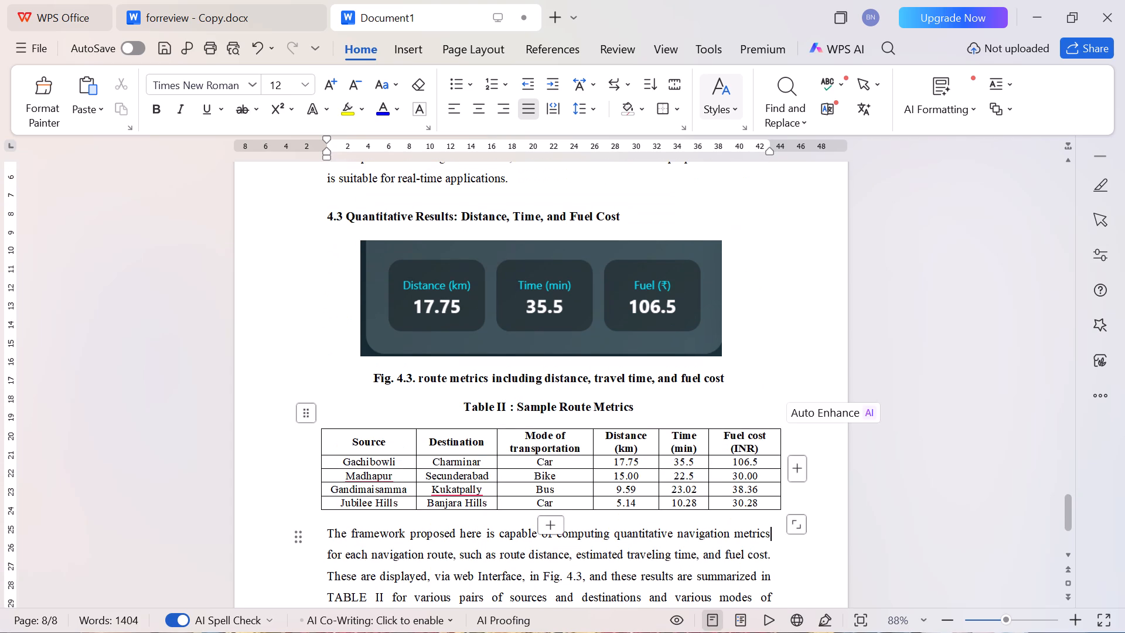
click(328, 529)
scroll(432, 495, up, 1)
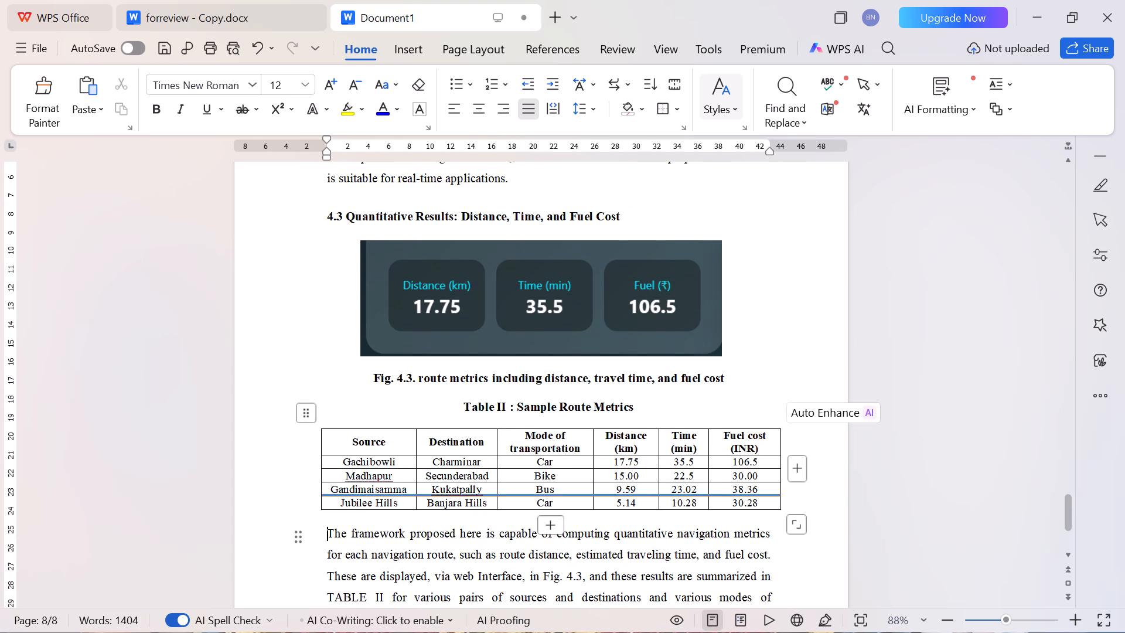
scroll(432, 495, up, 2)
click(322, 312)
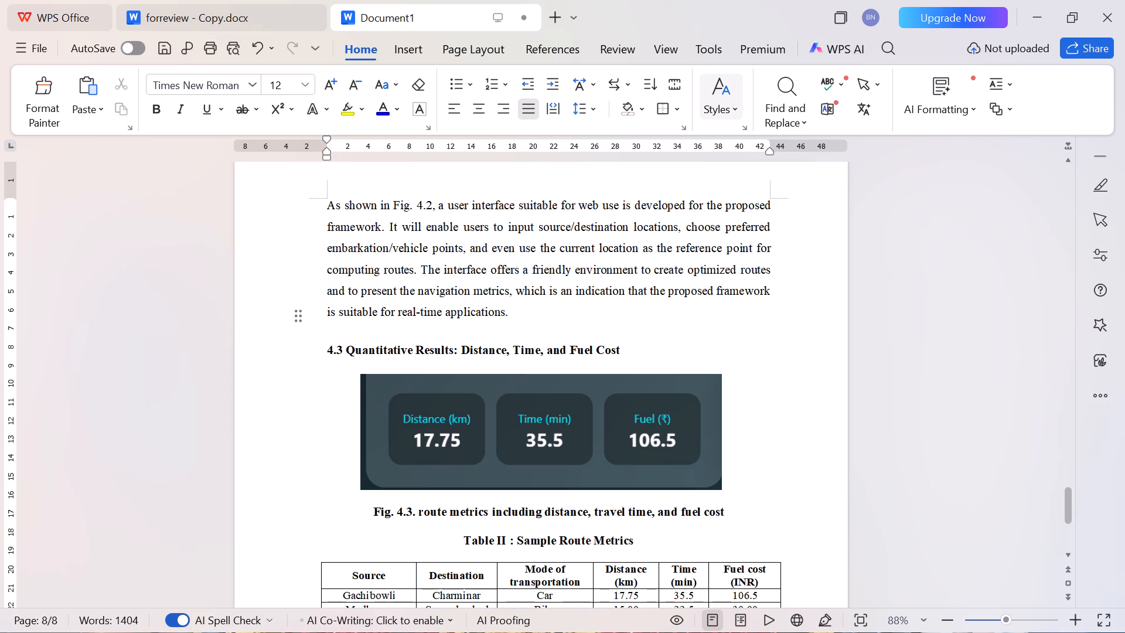
Copy the next page of "forreview - Copy", from the "4.4 Computation Time Comparison of Routing Algorithms" heading through the end of Table III.
click(212, 0)
click(475, 403)
scroll(475, 403, down, 8)
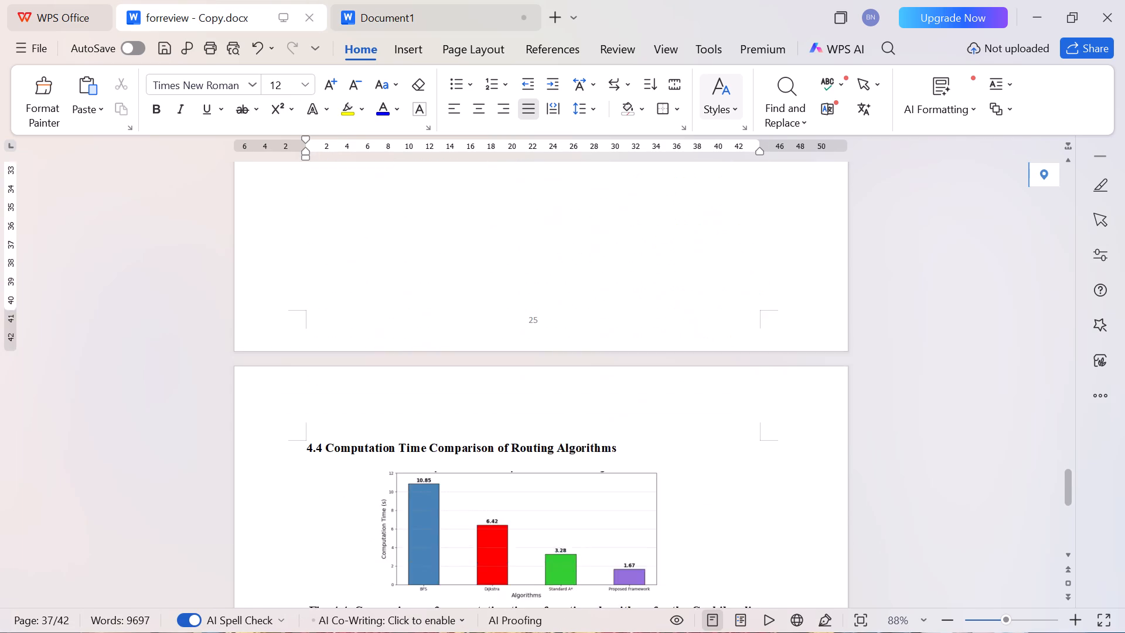
scroll(475, 402, down, 5)
scroll(475, 403, up, 2)
drag(301, 182, 301, 182)
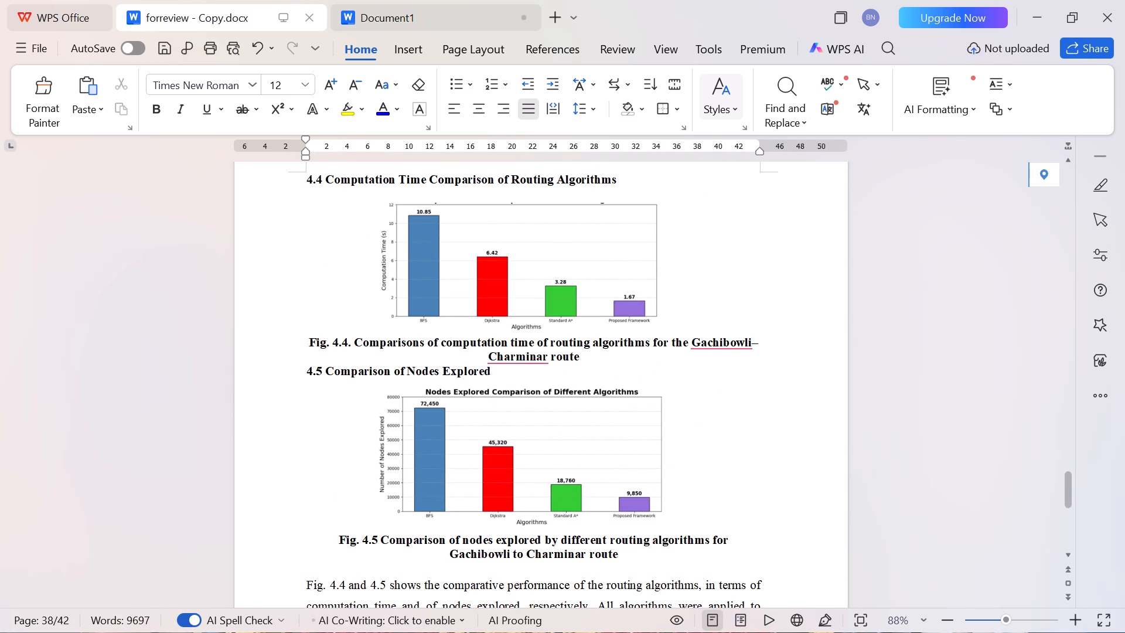
drag(301, 182, 540, 379)
scroll(540, 368, down, 11)
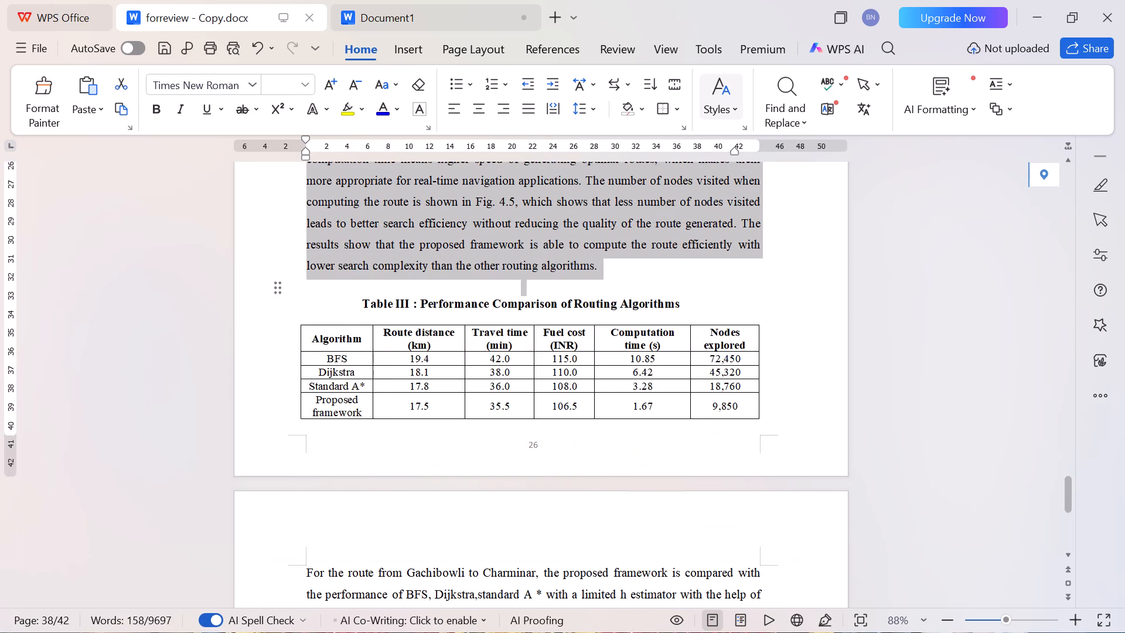
drag(540, 379, 767, 418)
key(ctrl+c)
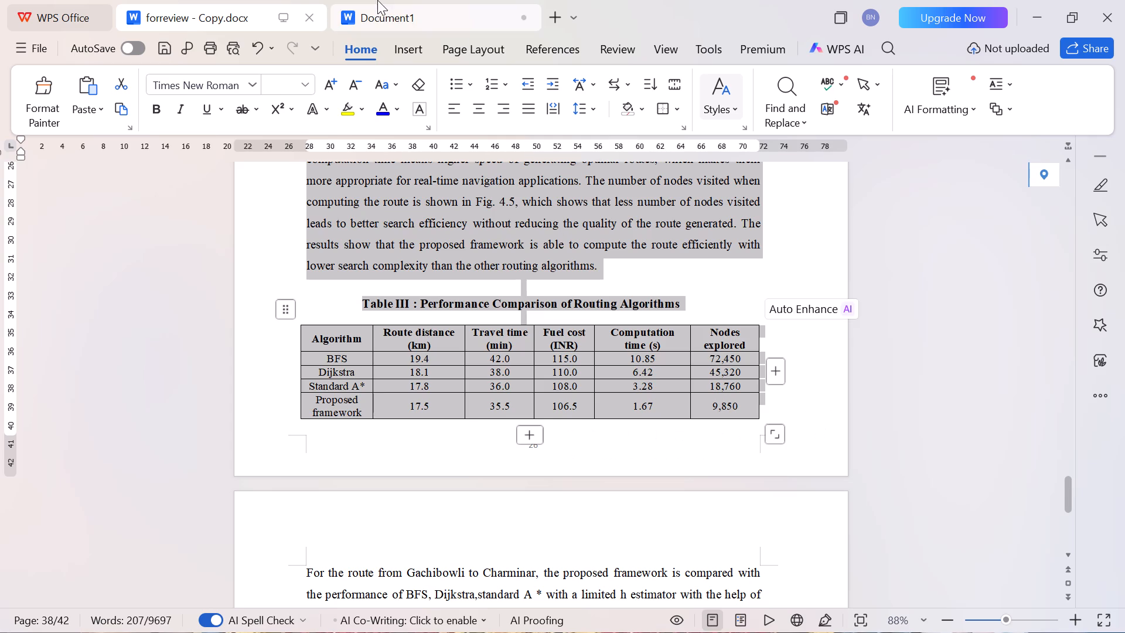
Add seven new paragraphs after the text below Table II in Document1 and paste the copied section 4.4 to Table III content there.
click(377, 0)
scroll(714, 512, down, 12)
click(653, 452)
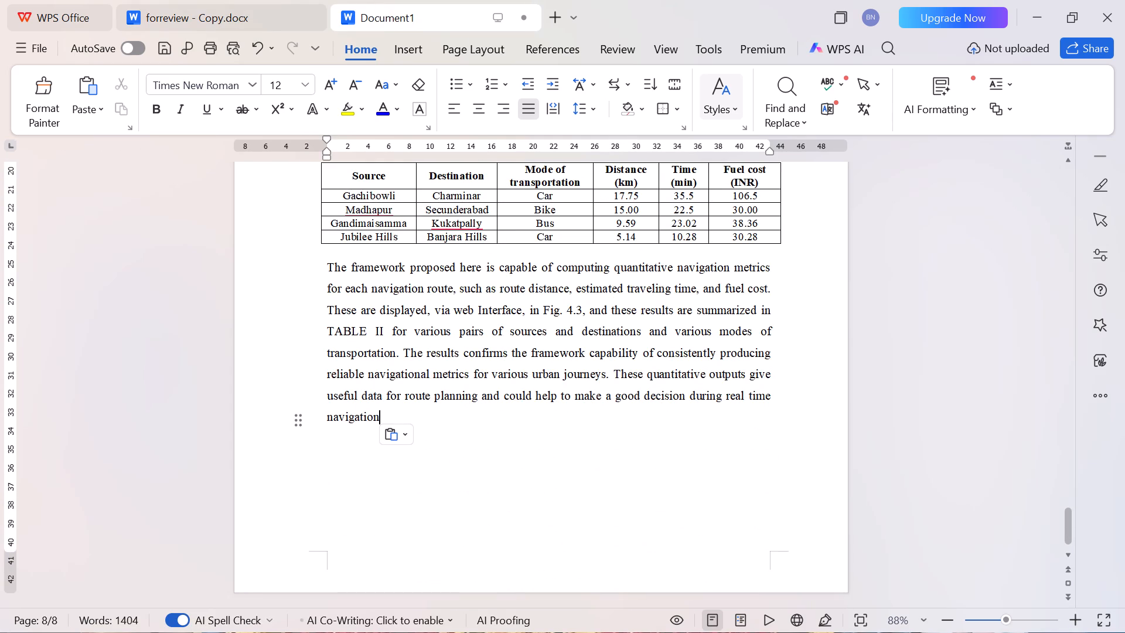
key(Return)
key(Return)
key(Return)
key(Return)
key(Return)
key(Return)
key(Return)
key(Return)
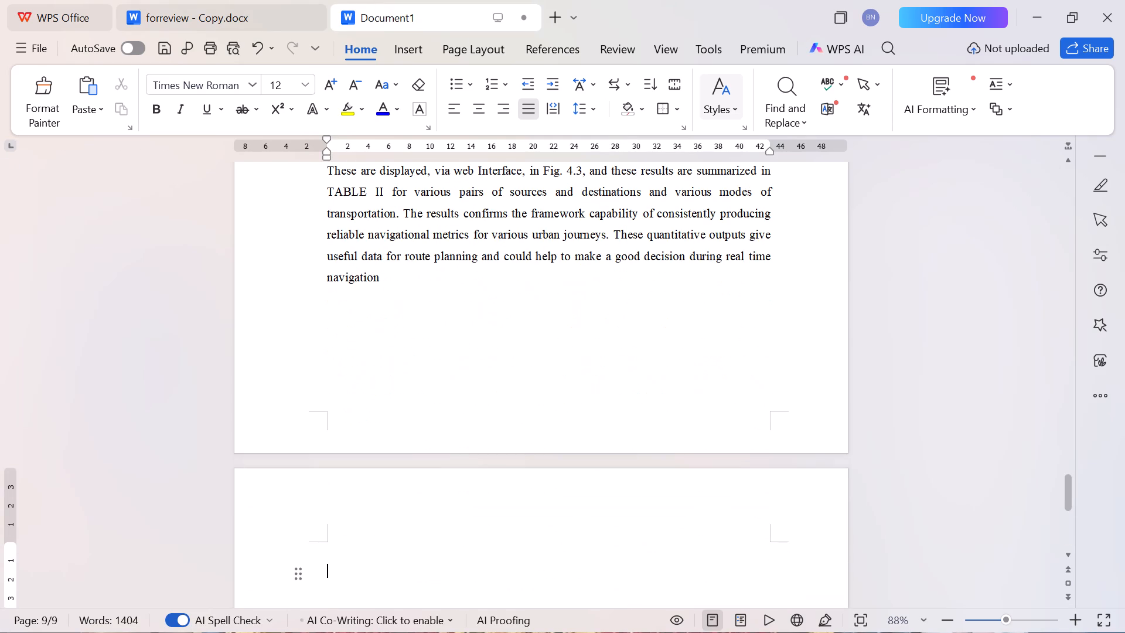
key(BackSpace)
key(BackSpace)
key(Return)
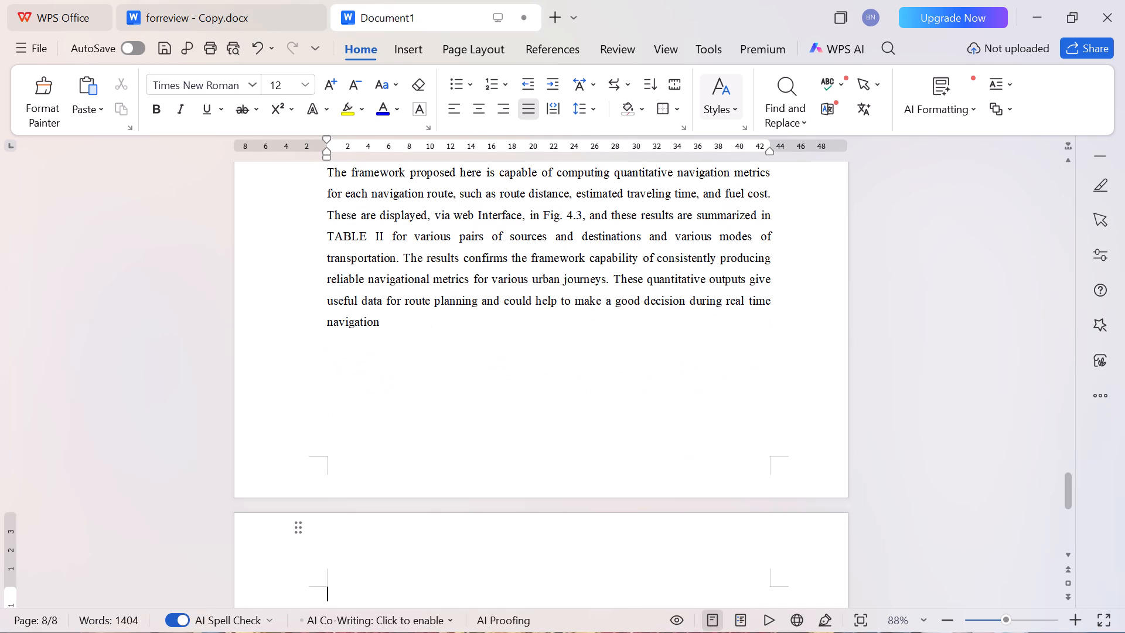
key(ctrl+v)
Check the pasted sections 4.4 and 4.5 and Table III in Document1 against "forreview - Copy", and look at the source pages that follow.
scroll(653, 454, up, 3)
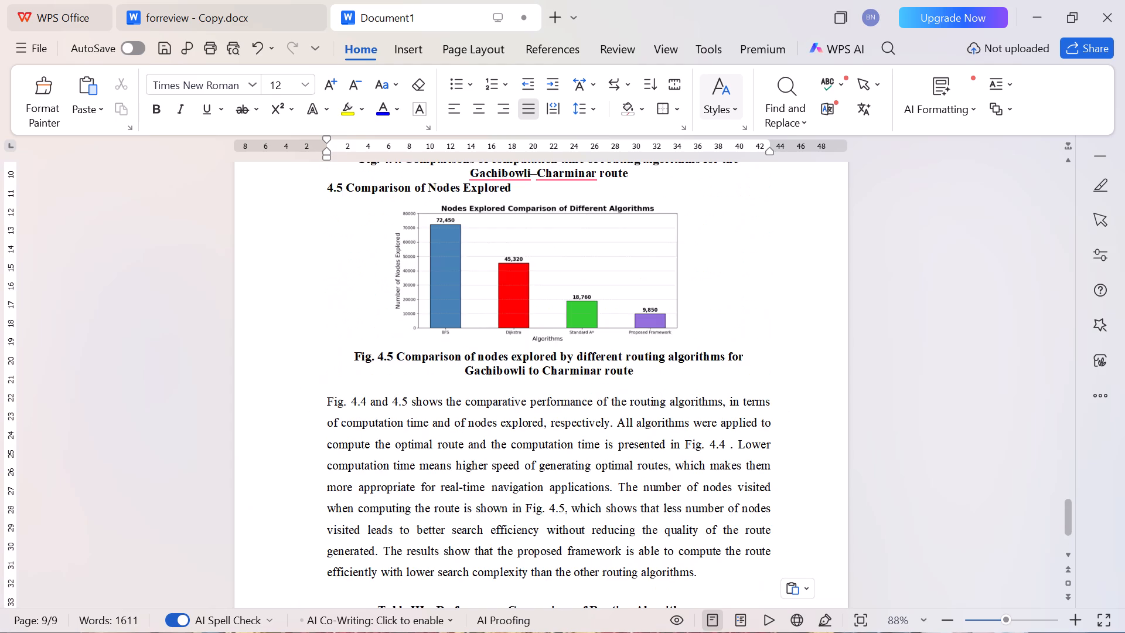
scroll(653, 454, up, 2)
scroll(544, 502, up, 6)
scroll(544, 502, down, 4)
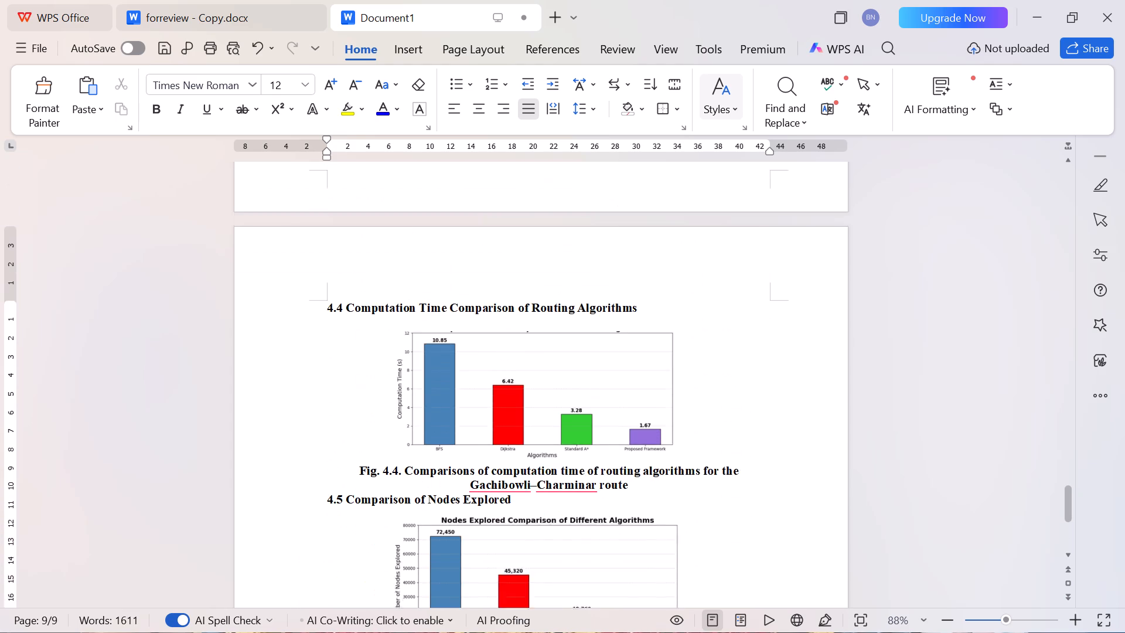
scroll(544, 502, down, 1)
click(769, 536)
scroll(765, 538, down, 3)
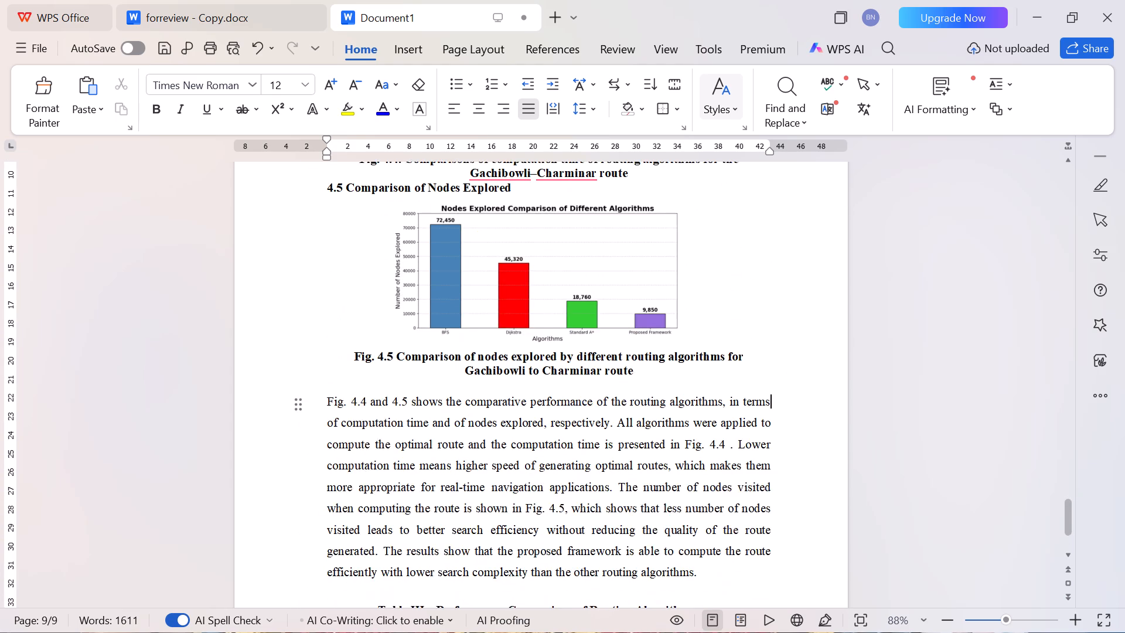
scroll(763, 539, down, 4)
scroll(507, 525, up, 3)
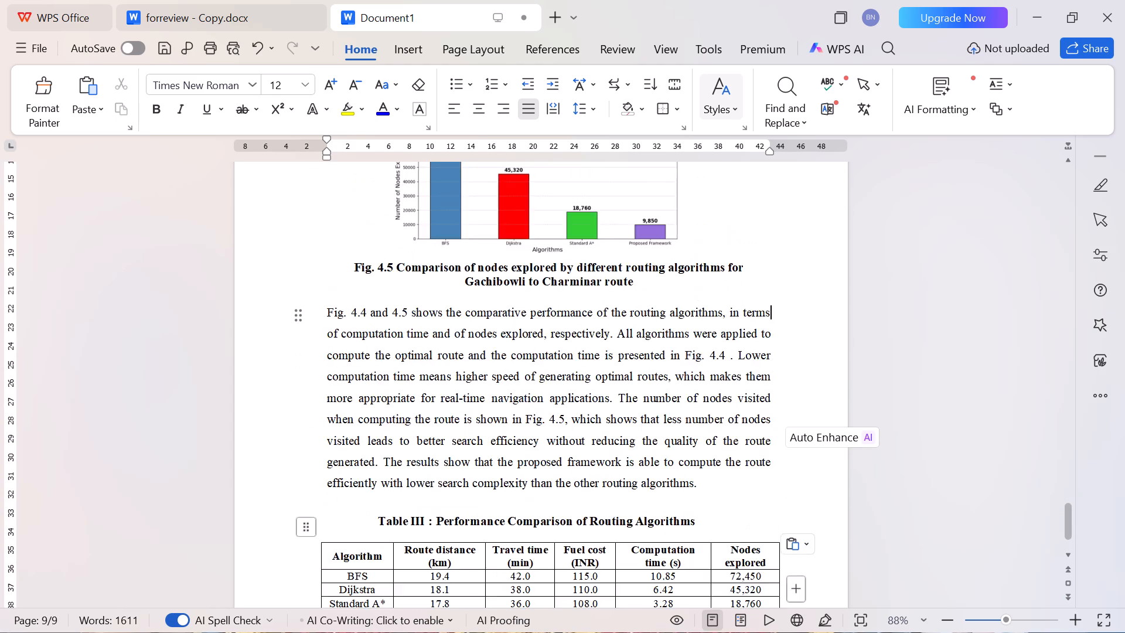
scroll(507, 524, up, 9)
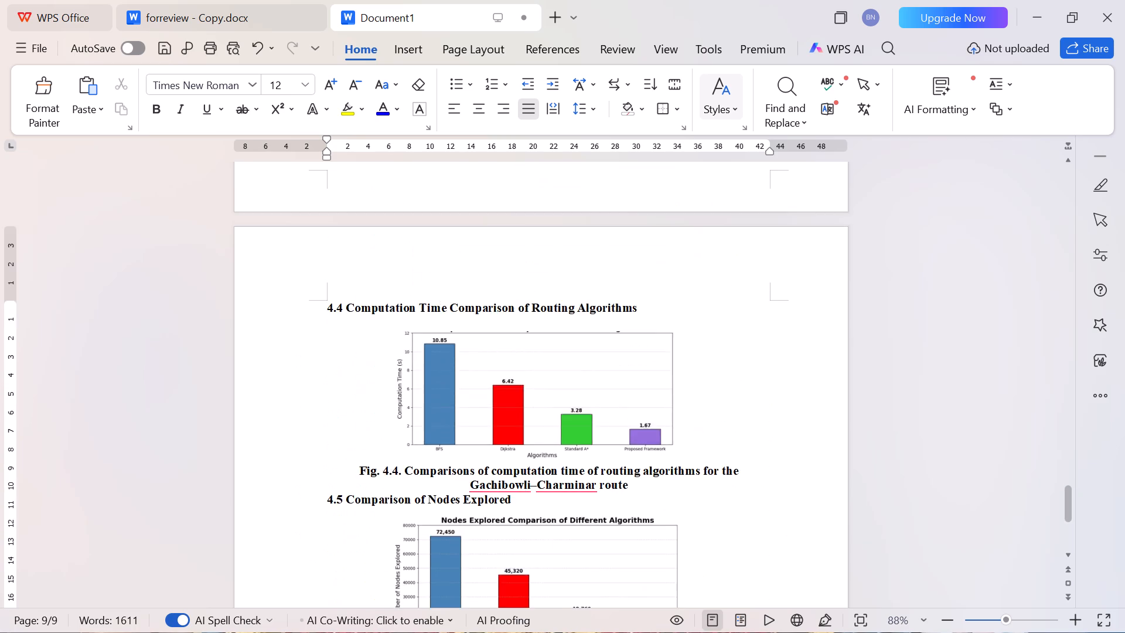
scroll(507, 524, up, 1)
click(223, 29)
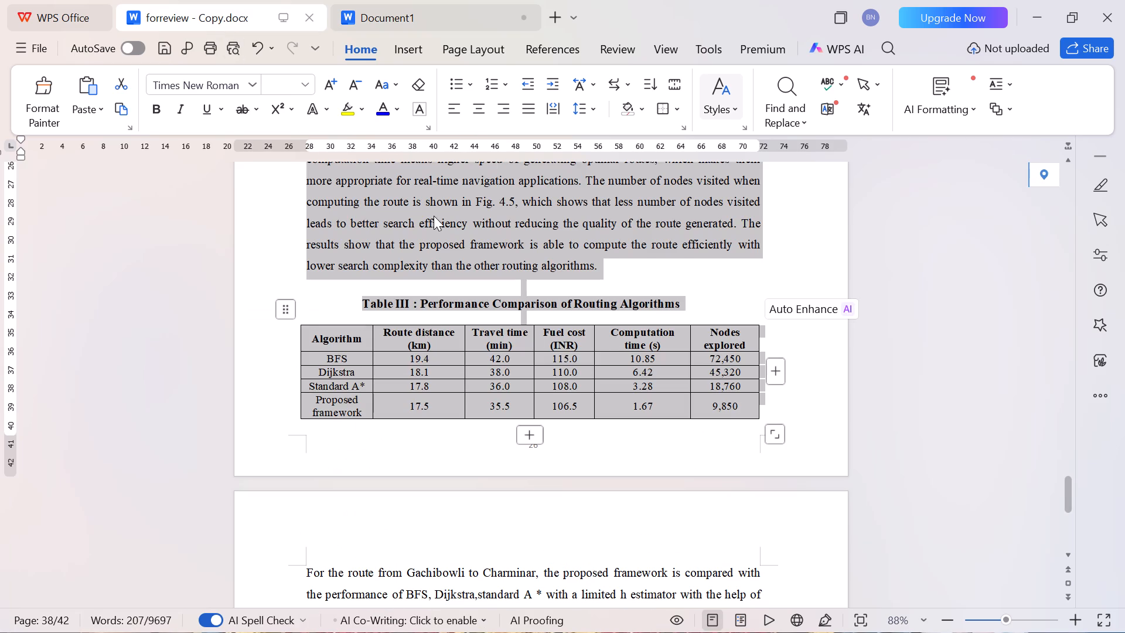
click(434, 216)
click(370, 9)
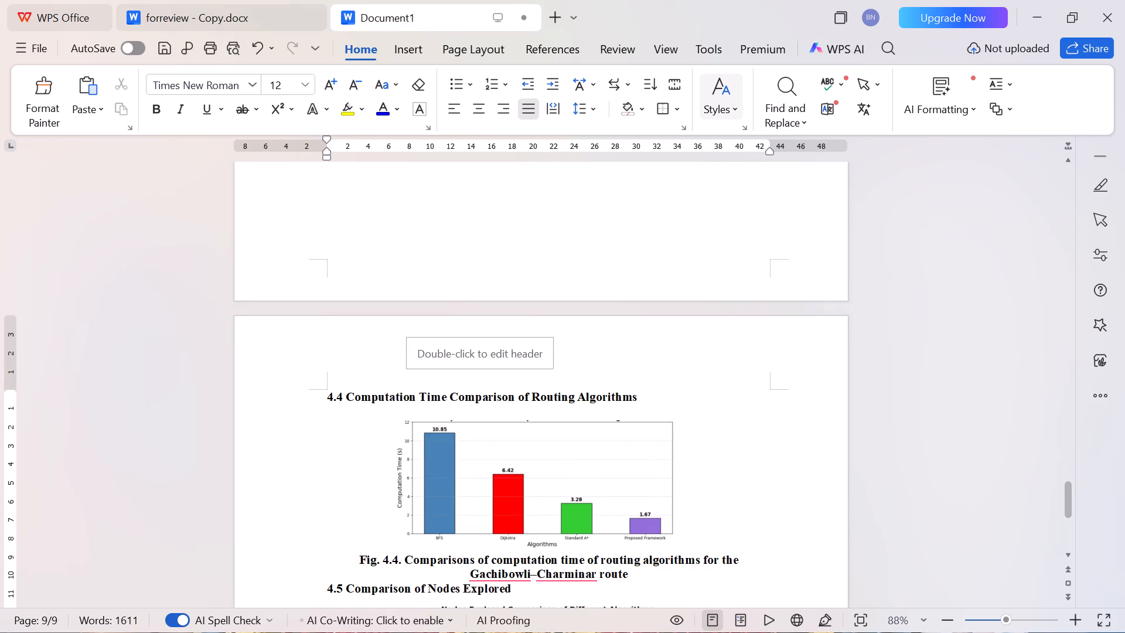
click(249, 1)
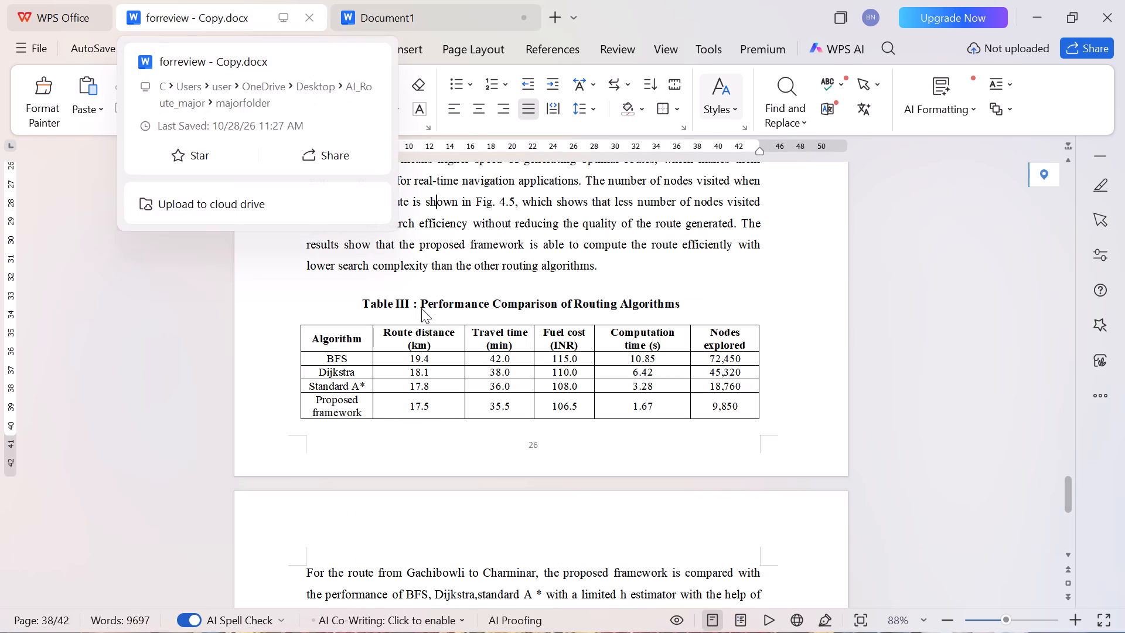
click(399, 3)
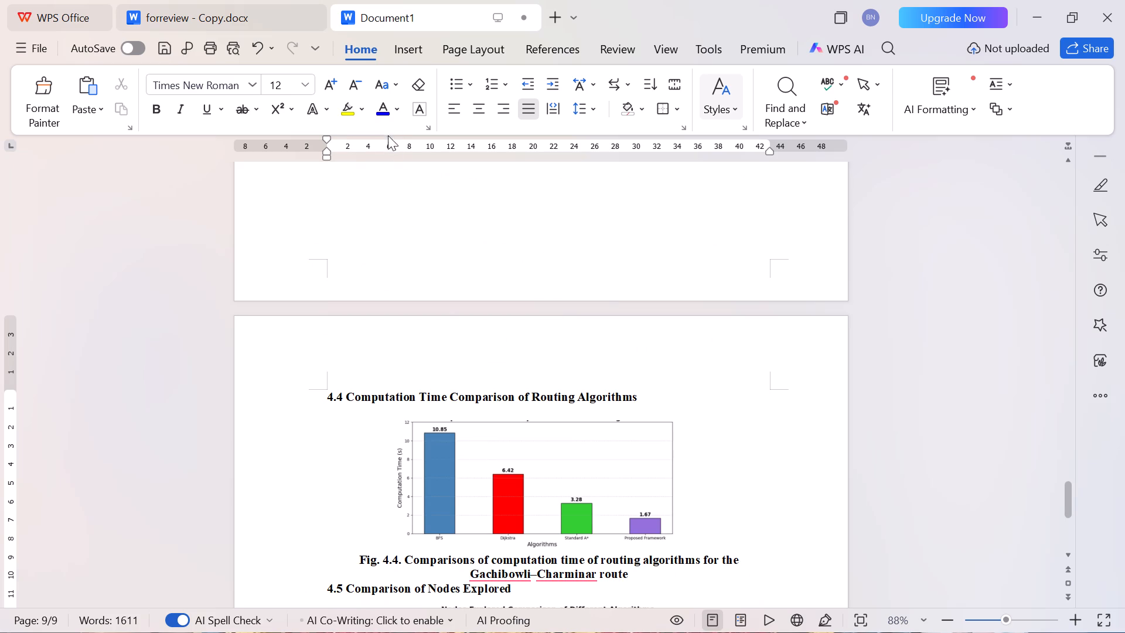
scroll(378, 356, down, 20)
scroll(378, 356, down, 2)
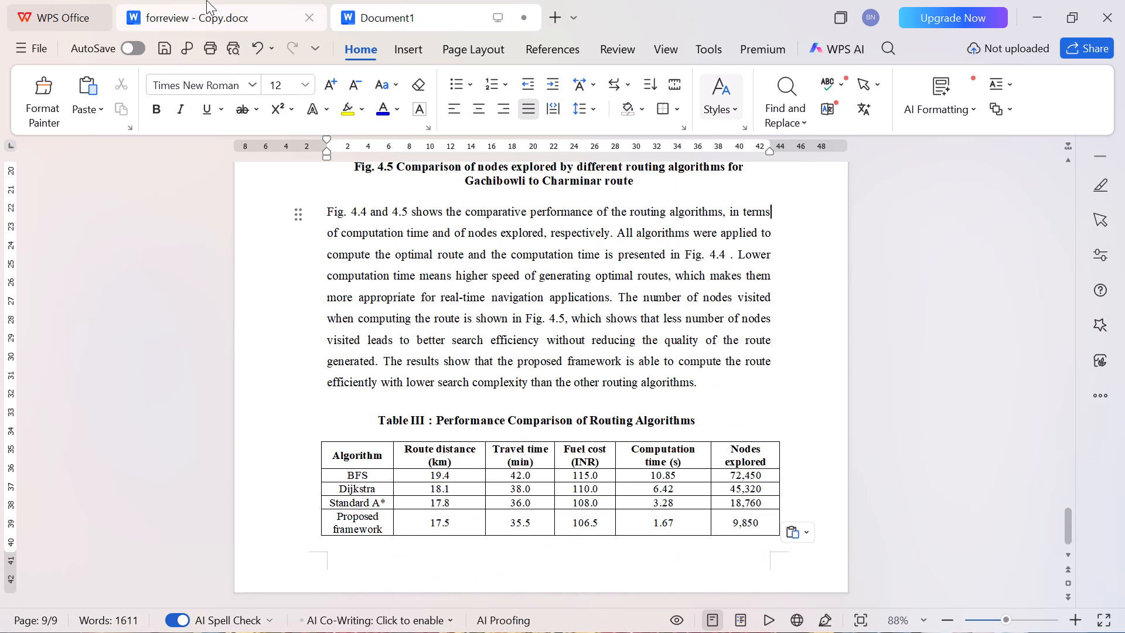
click(206, 0)
scroll(653, 454, down, 20)
scroll(653, 454, down, 12)
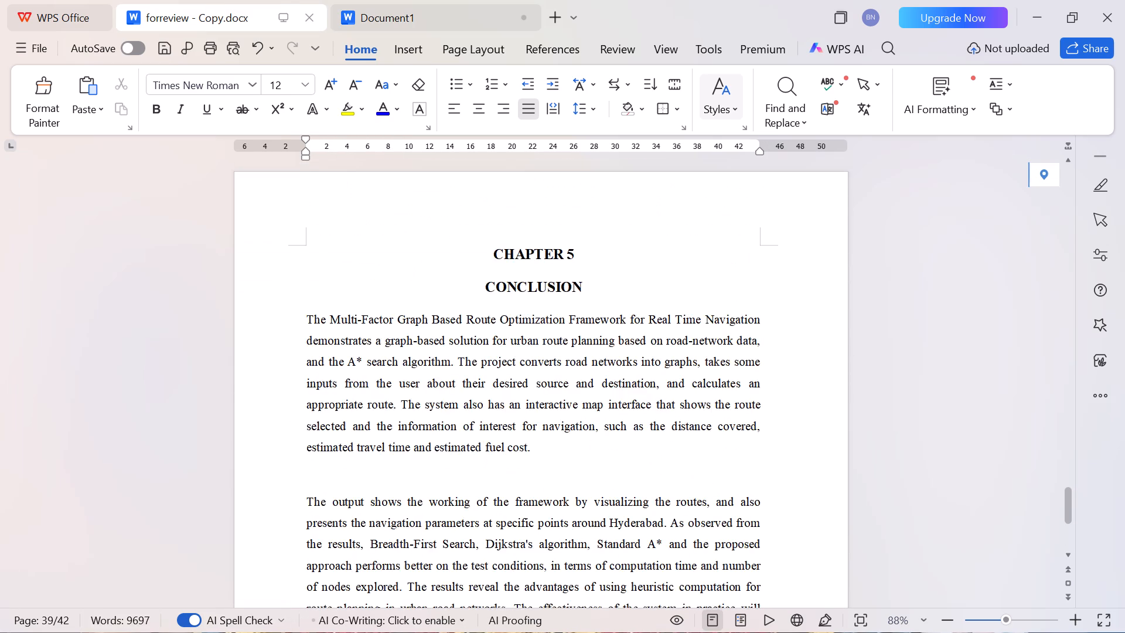
click(427, 8)
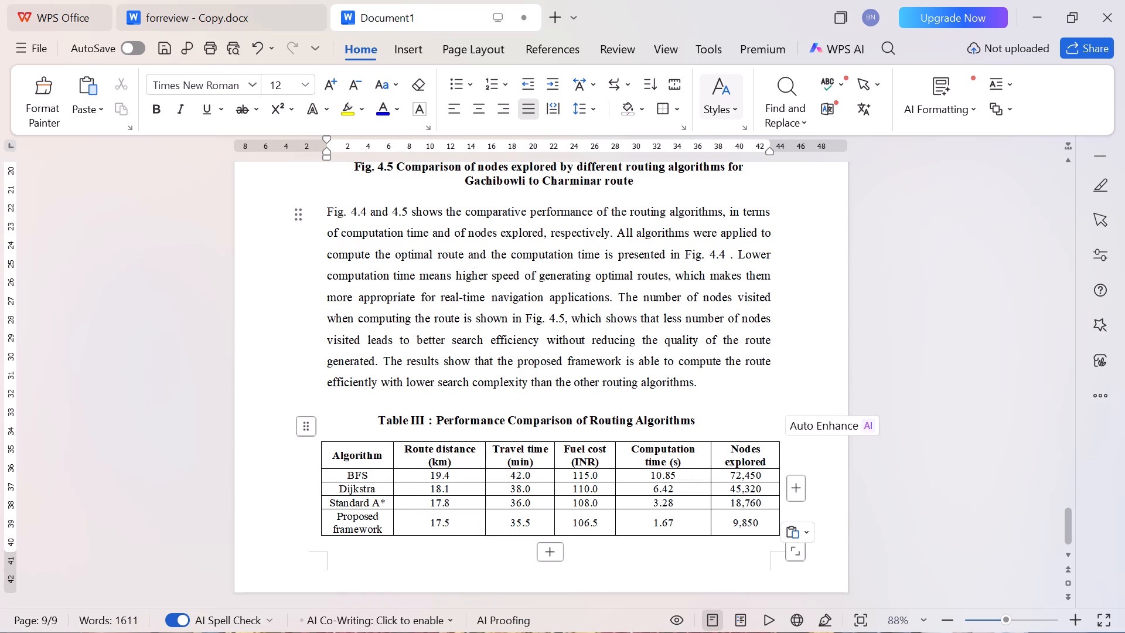
Save Document1 as a Word document named "color" in the Downloads folder.
key(ctrl+s)
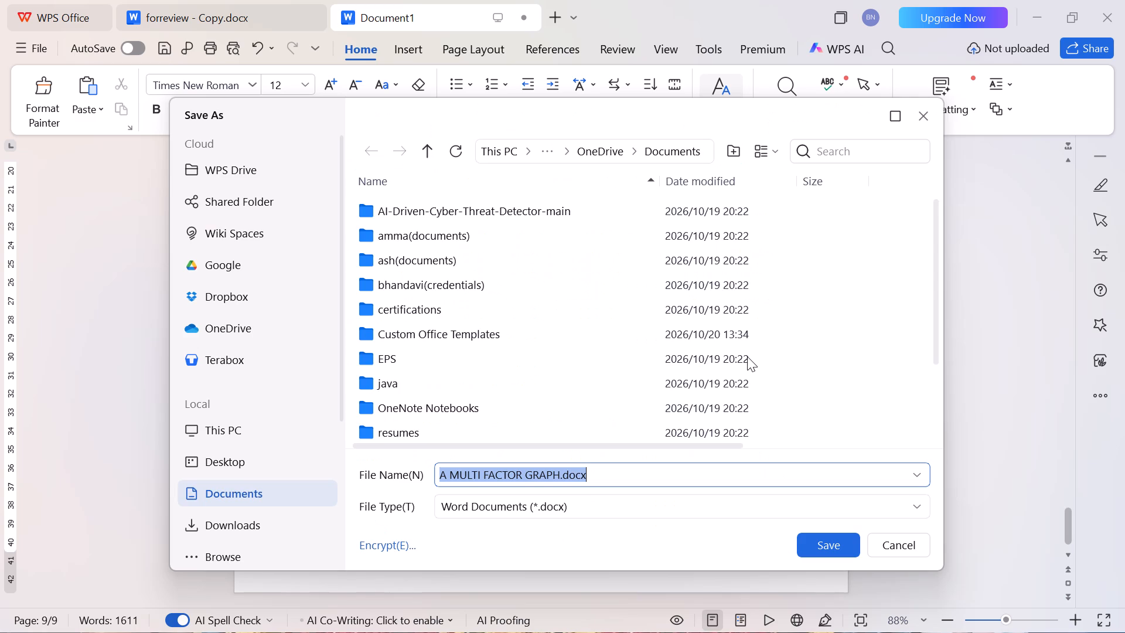
text(color)
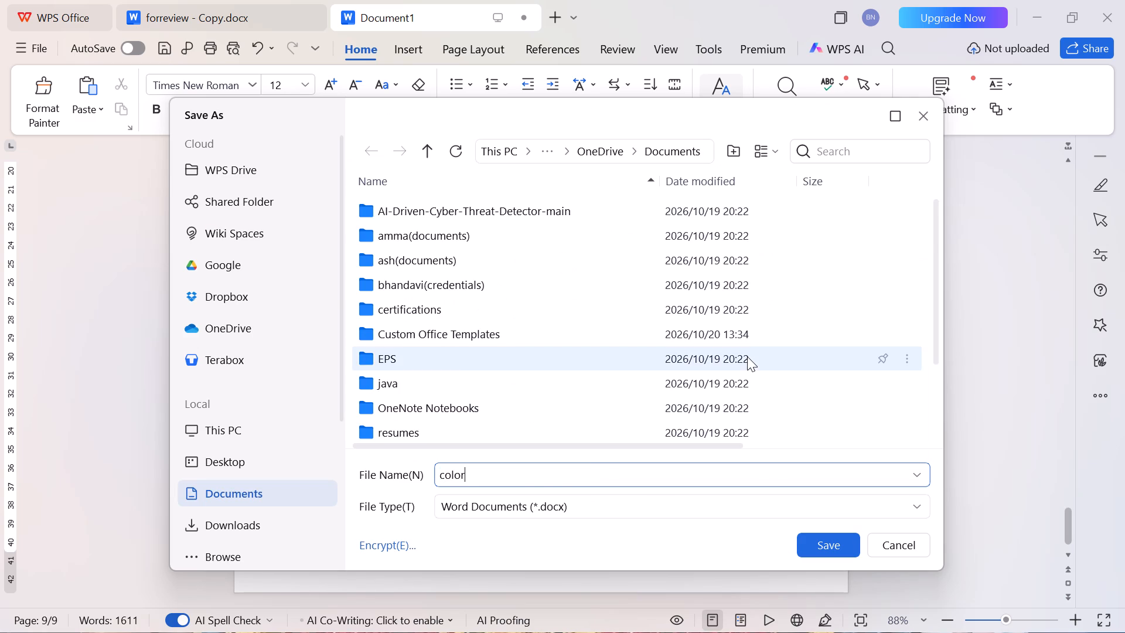
click(250, 551)
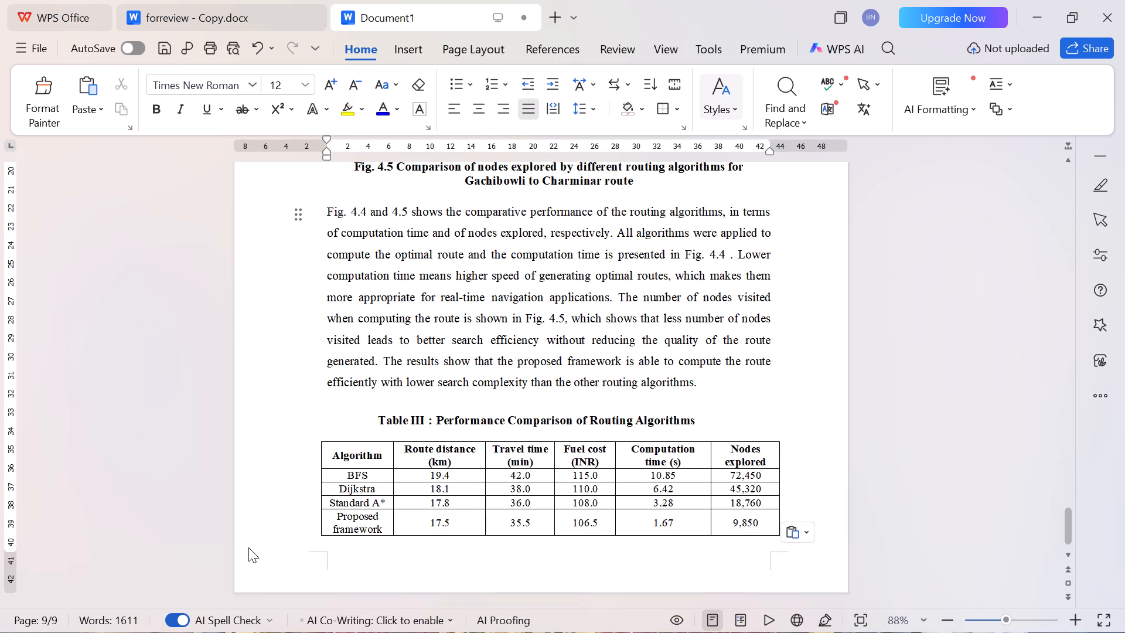
scroll(61, 208, up, 7)
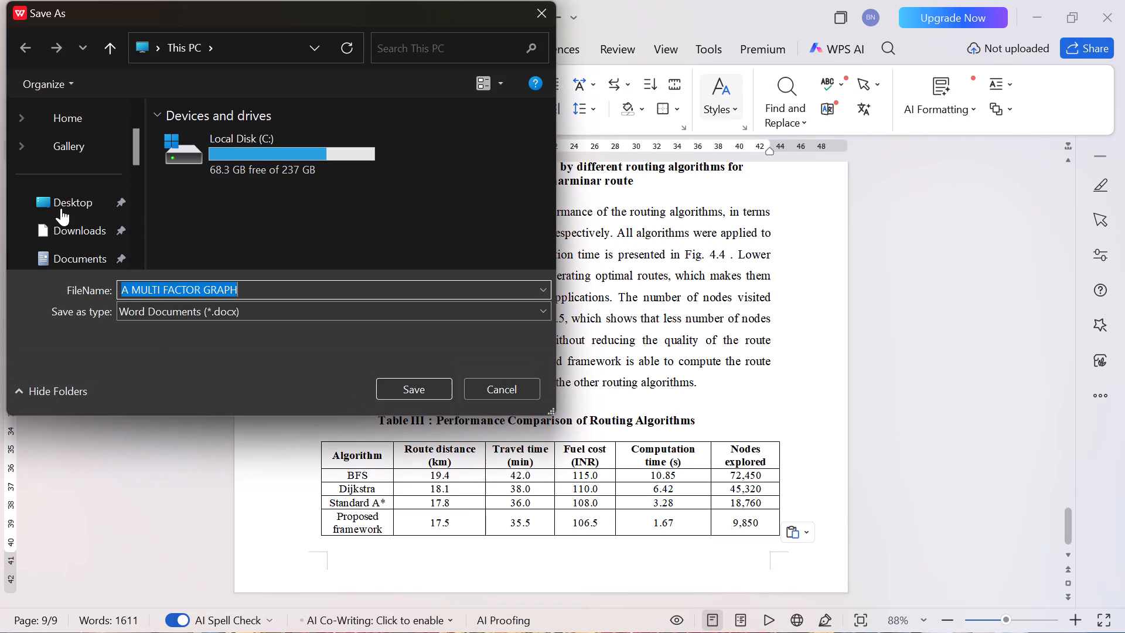
click(79, 231)
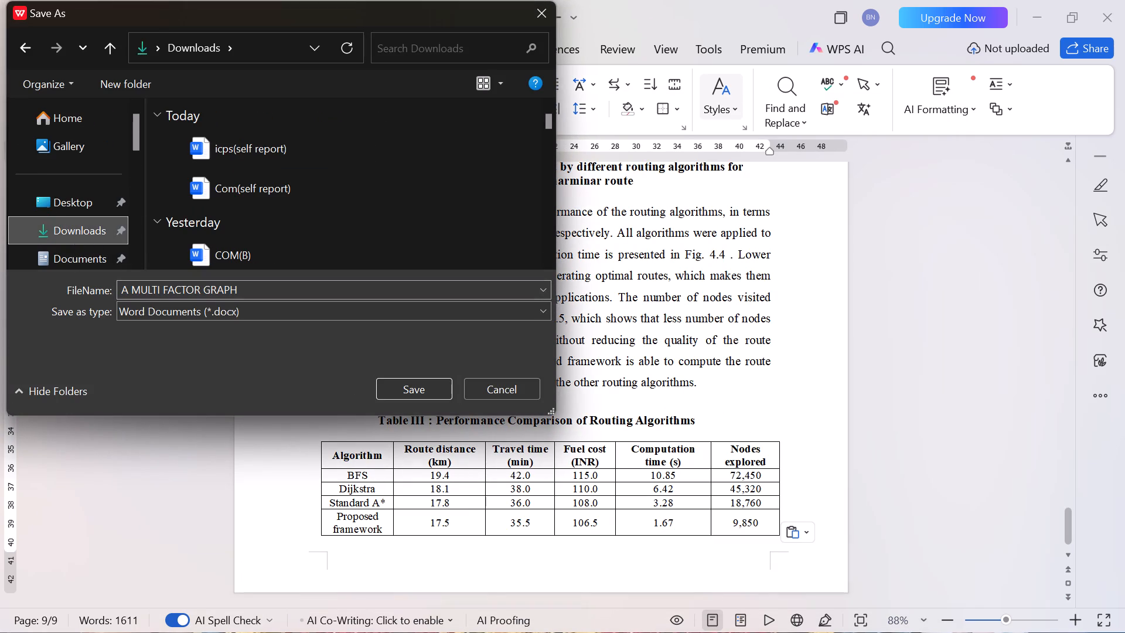
click(256, 287)
text(color)
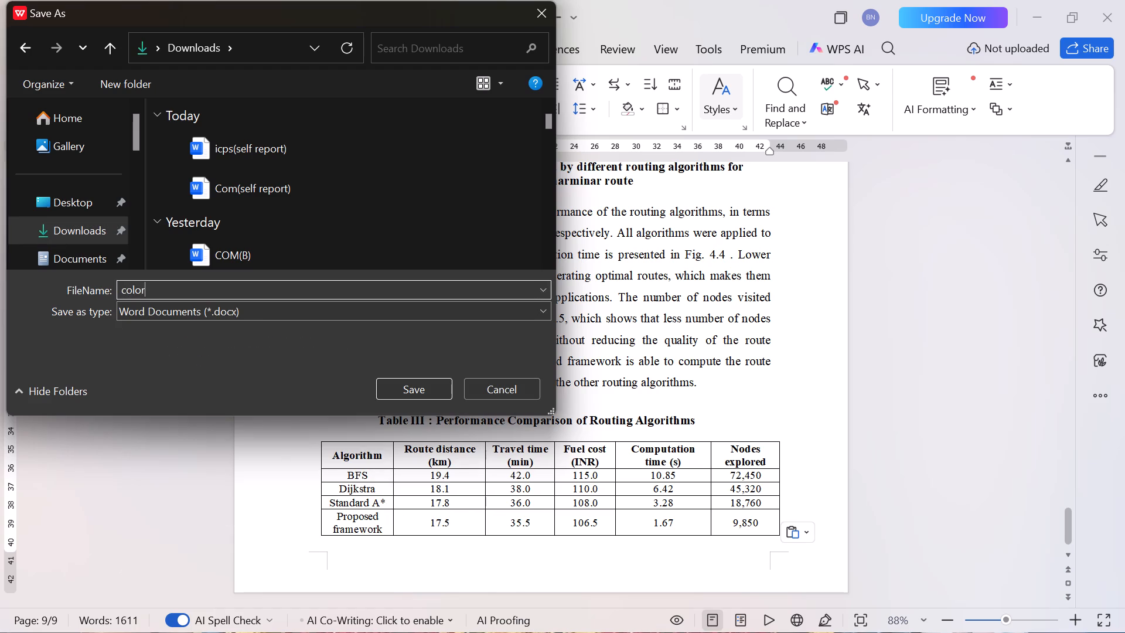
click(398, 393)
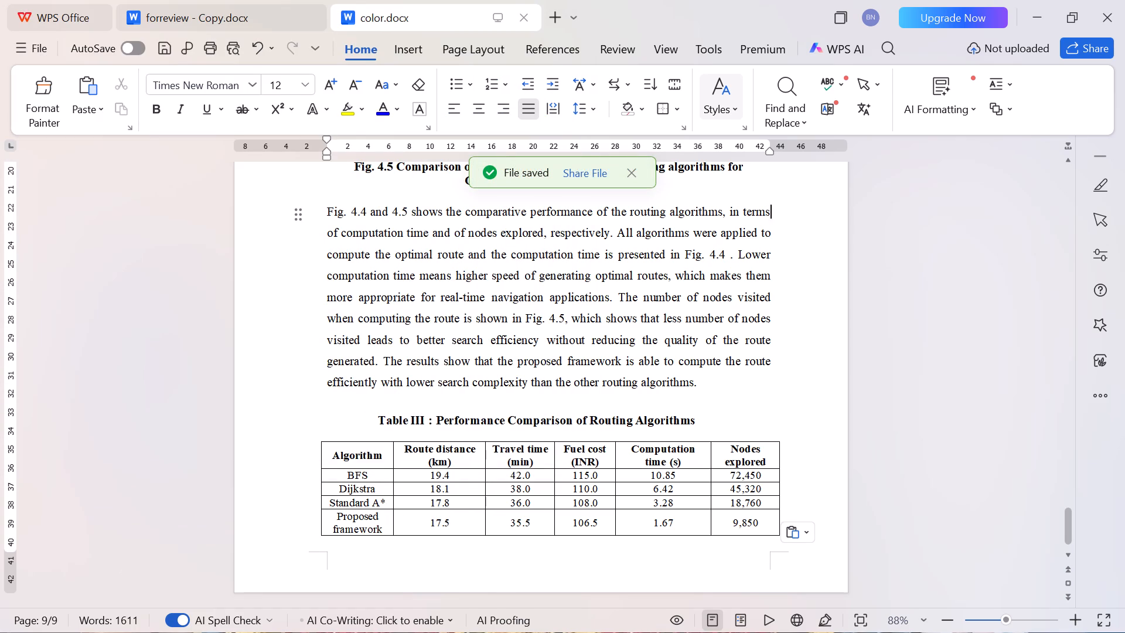
In File Explorer, duplicate the "forreview - Copy" Word document within majorfolder and open the duplicate.
click(468, 614)
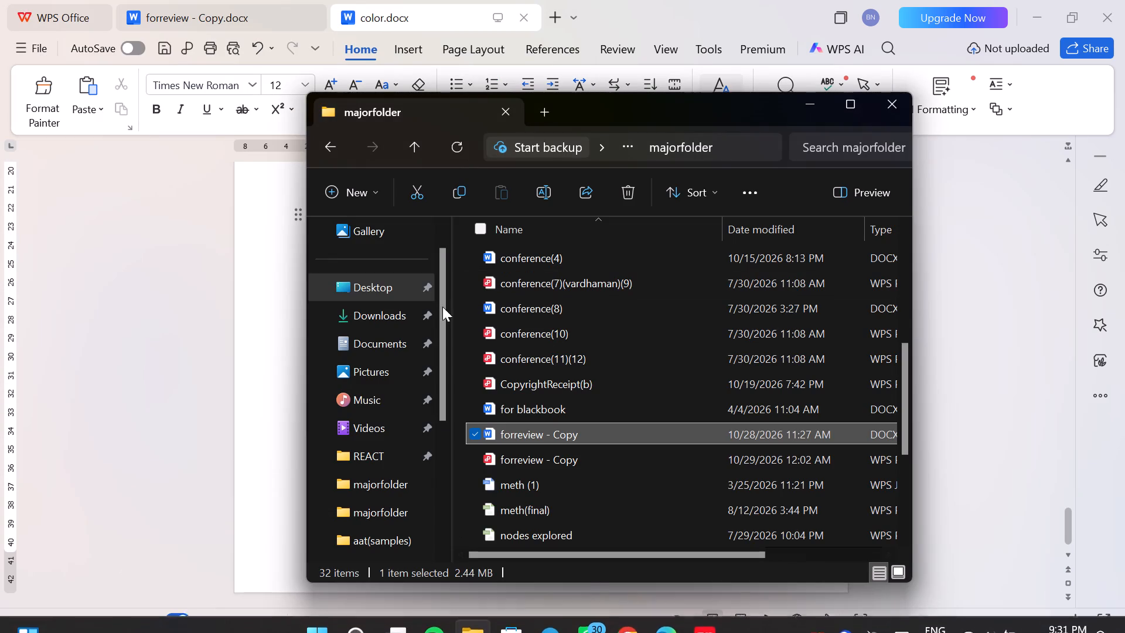
key(ctrl+c)
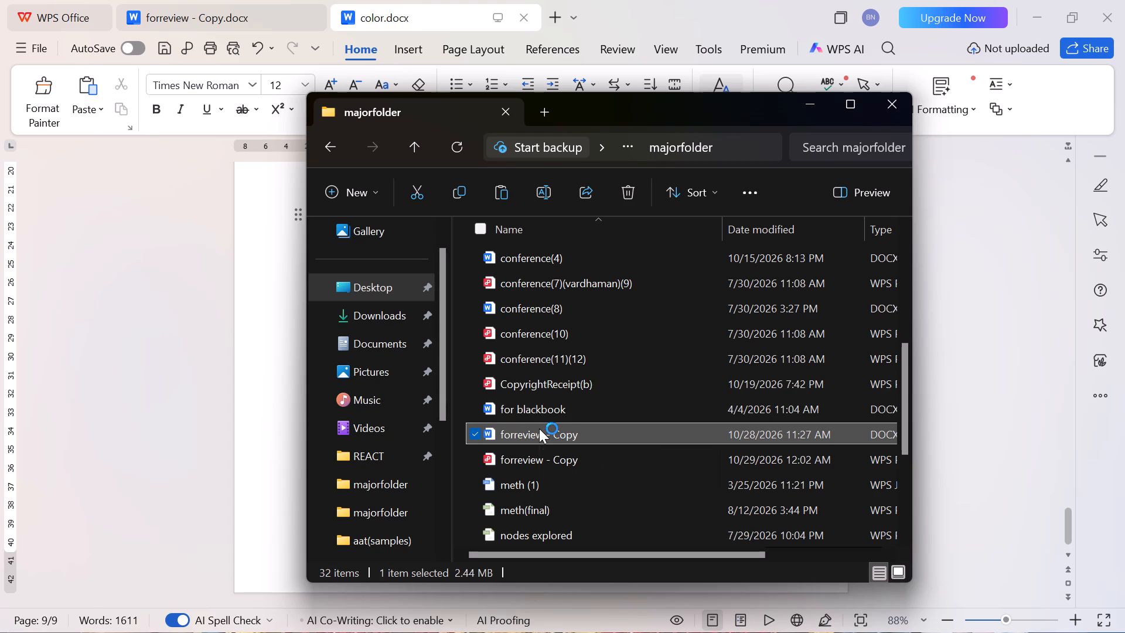
key(ctrl+v)
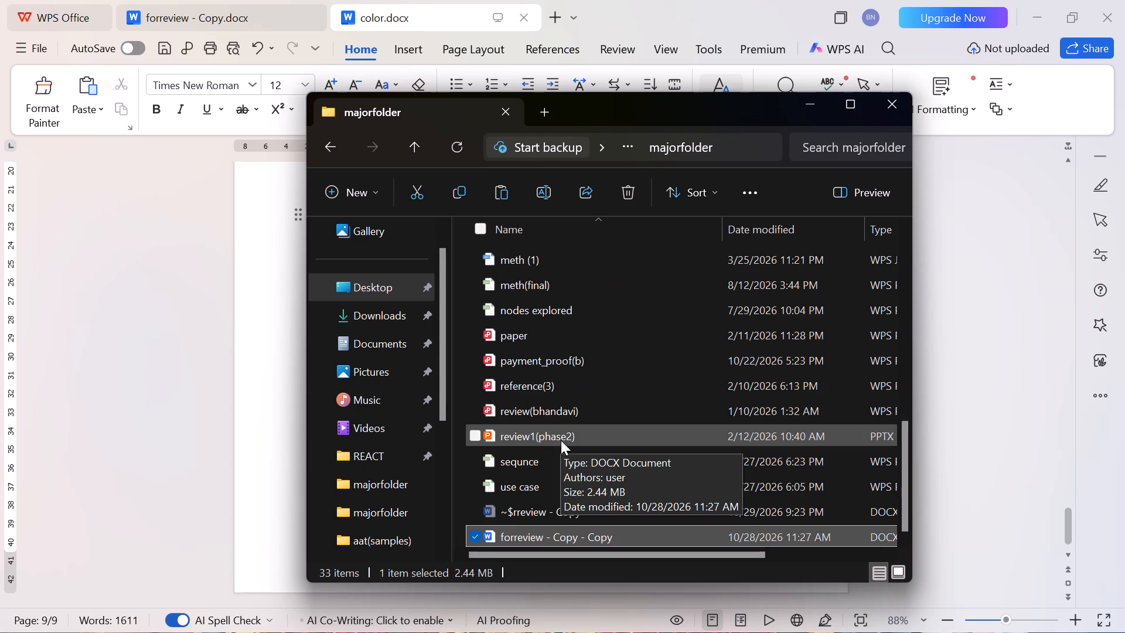
double_click(577, 533)
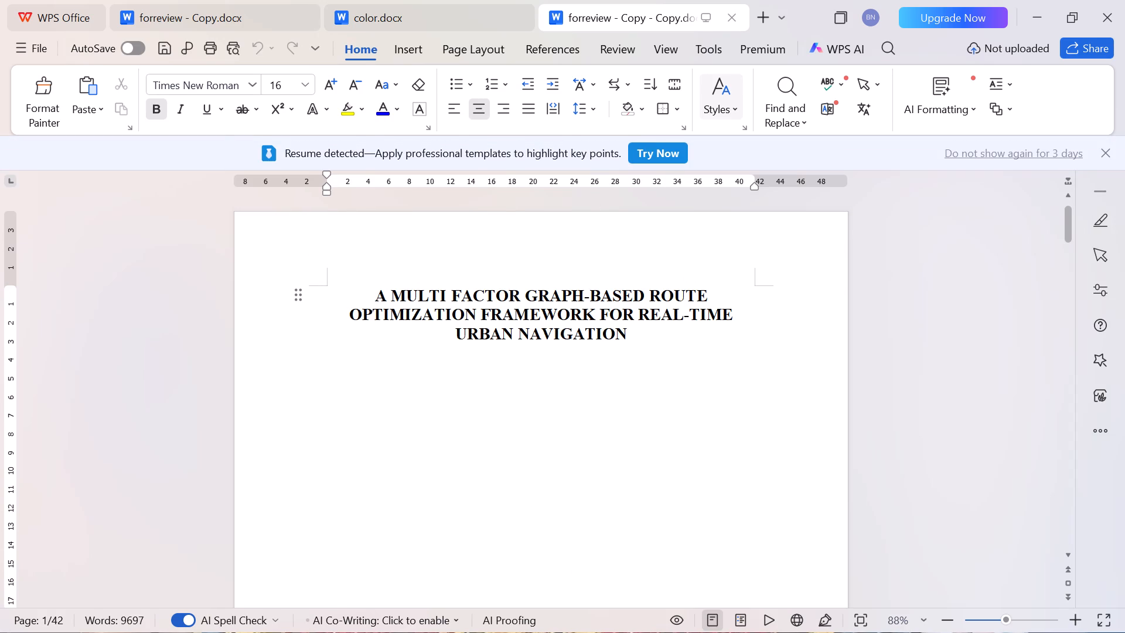
In the duplicate report, delete all of page 12's content, from the Route Computation Module item through the paragraph below the Fig. 3.1 Methodology Diagram.
scroll(791, 308, down, 20)
scroll(791, 308, down, 20)
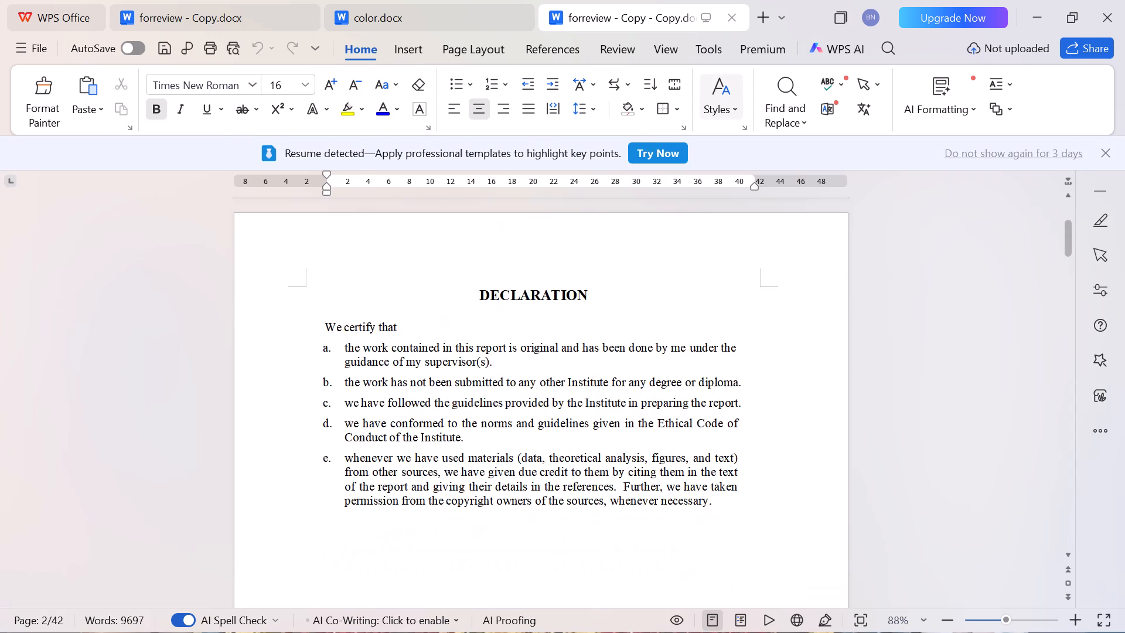
scroll(793, 308, down, 20)
scroll(793, 308, down, 20)
scroll(793, 308, down, 1)
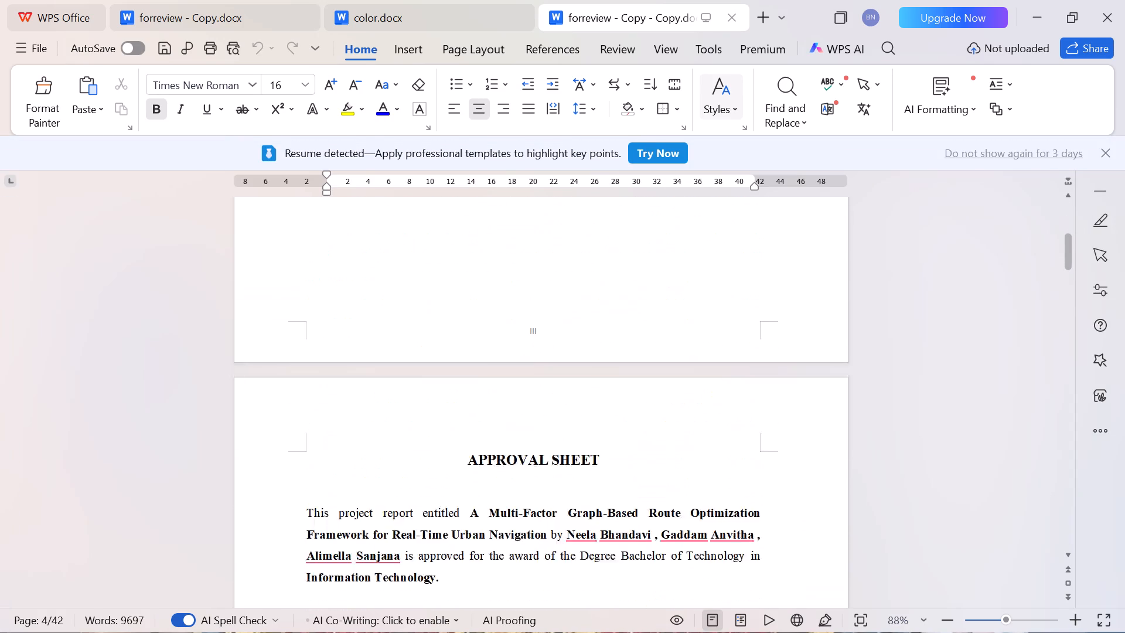
scroll(793, 308, down, 20)
scroll(793, 308, down, 20)
scroll(793, 308, down, 1)
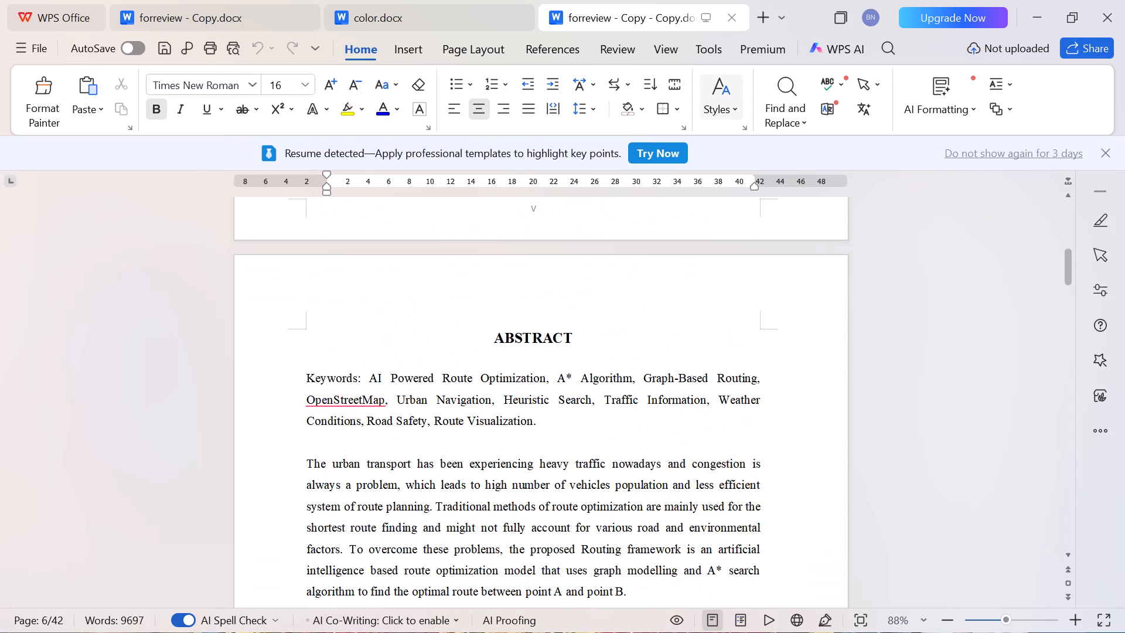
scroll(793, 308, down, 20)
scroll(793, 308, down, 20)
scroll(793, 308, down, 1)
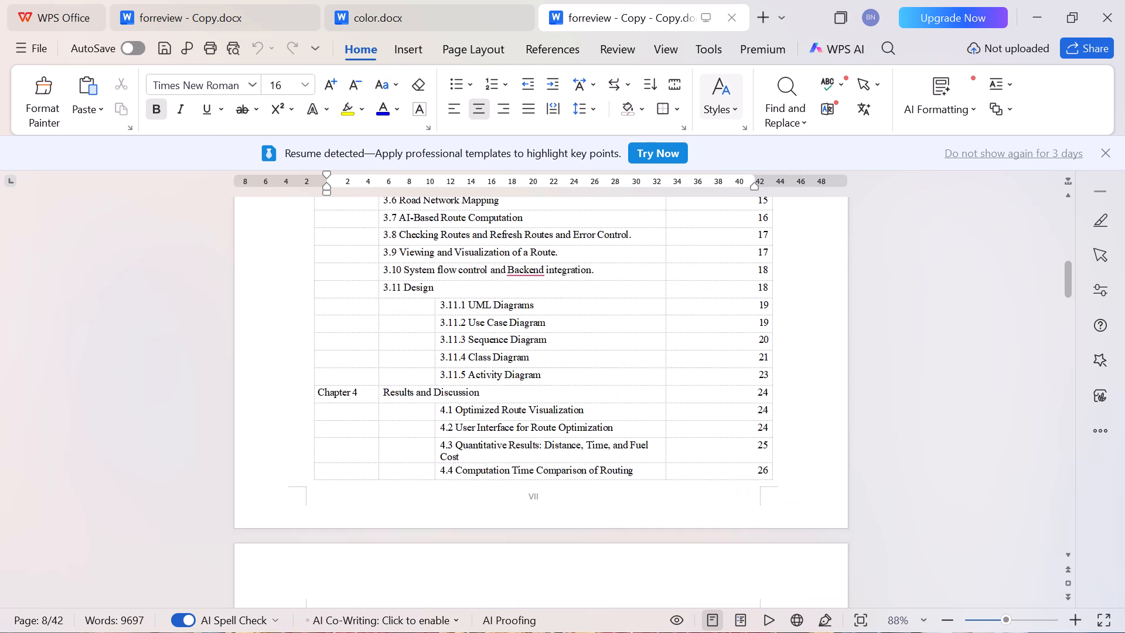
scroll(793, 308, down, 20)
scroll(793, 308, down, 20)
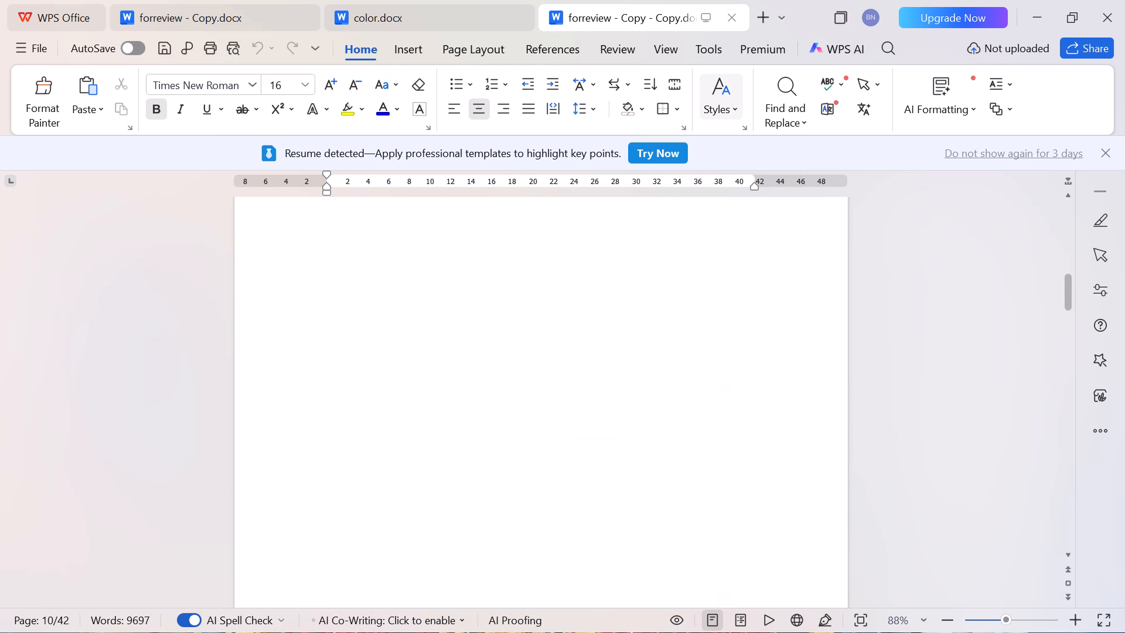
scroll(793, 308, down, 20)
scroll(793, 308, down, 15)
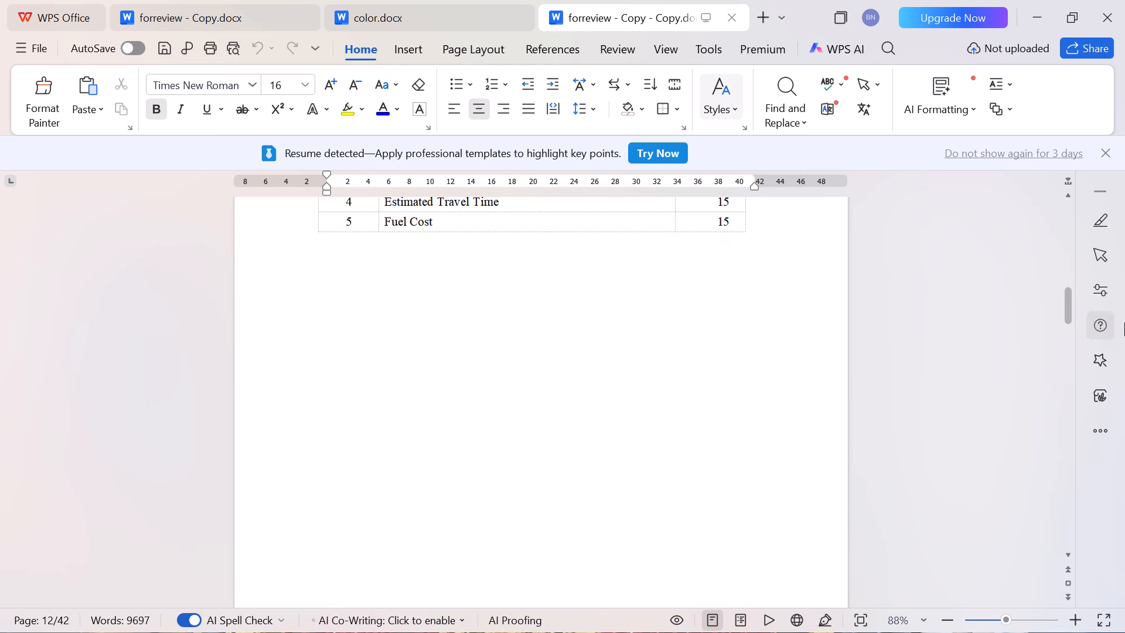
drag(1069, 304, 1064, 368)
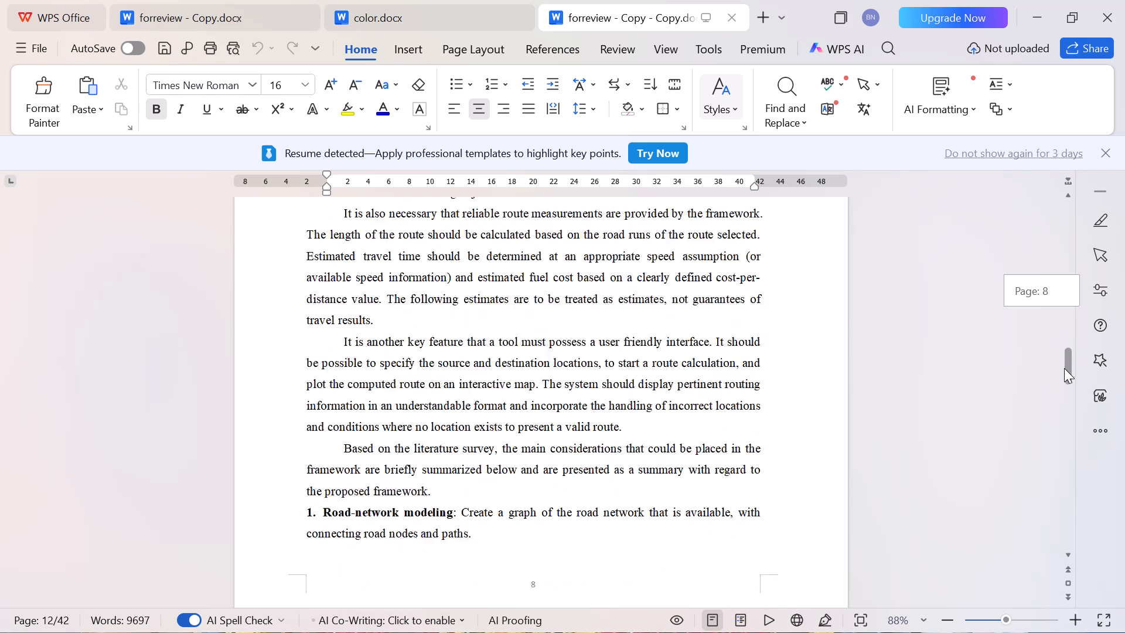
drag(1064, 368, 1065, 387)
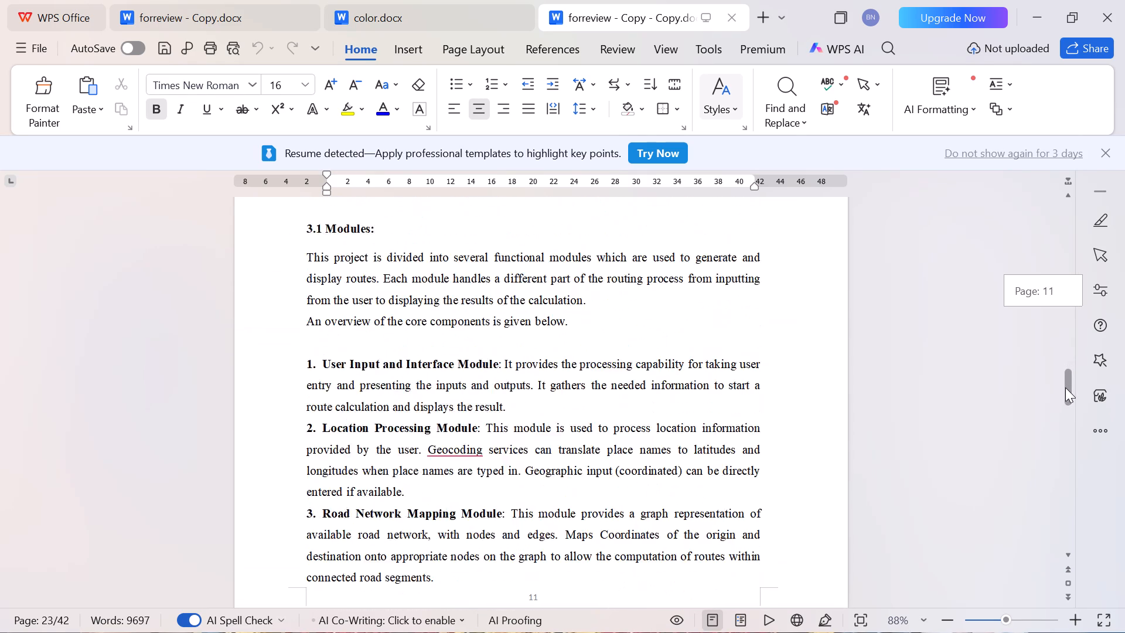
drag(1065, 387, 1066, 394)
drag(639, 419, 264, 154)
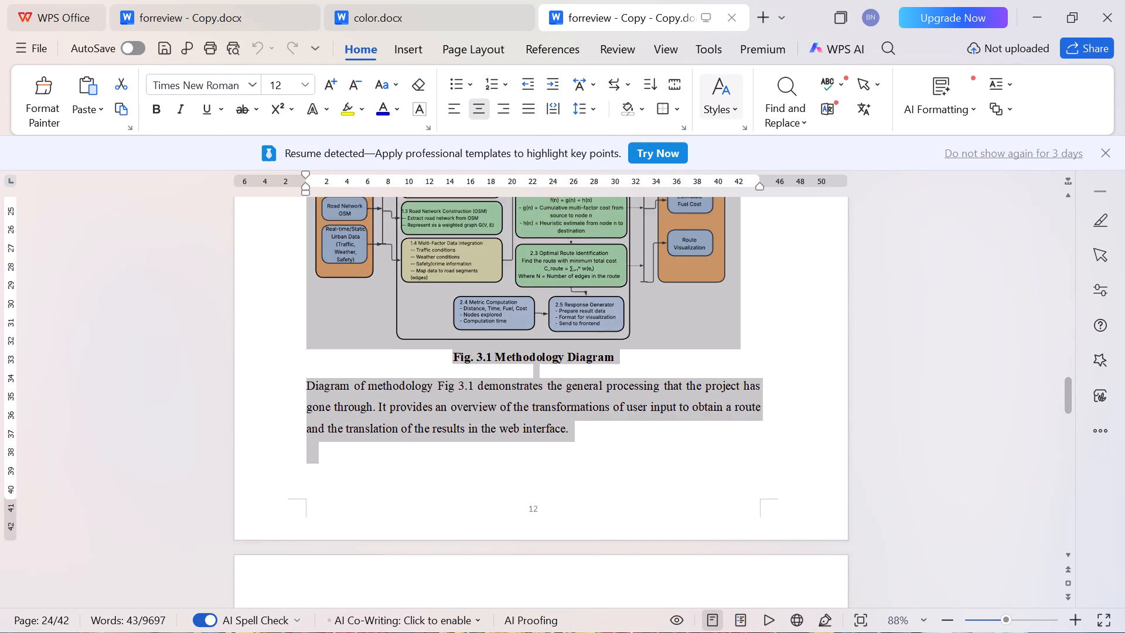
drag(264, 154, 295, 316)
scroll(260, 151, up, 2)
scroll(286, 283, down, 19)
scroll(295, 316, down, 8)
scroll(295, 316, up, 7)
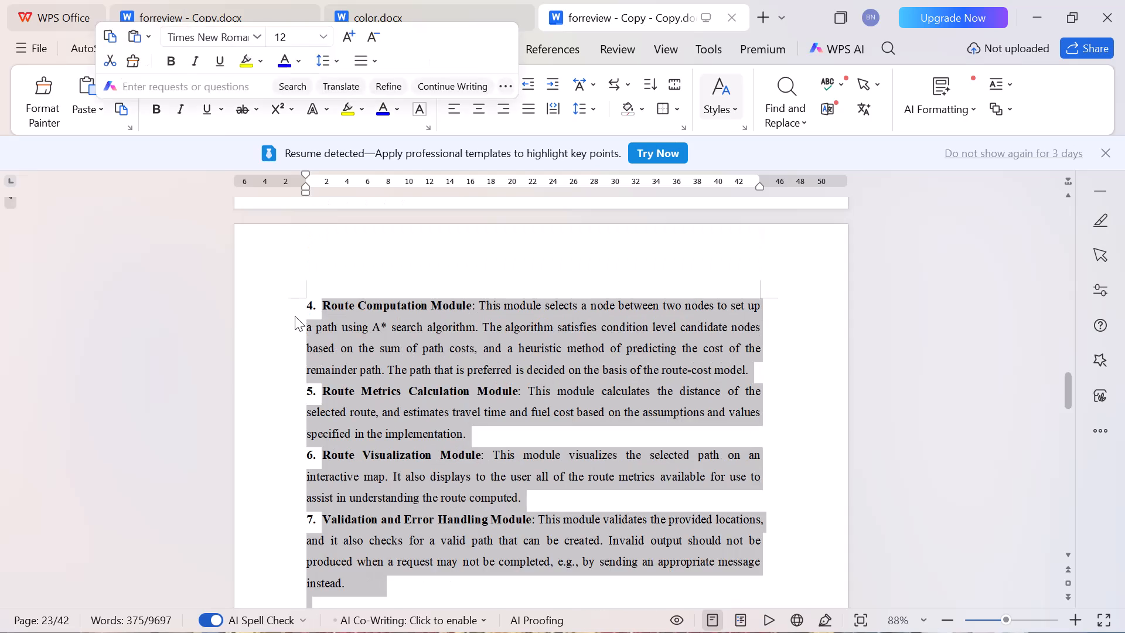
key(BackSpace)
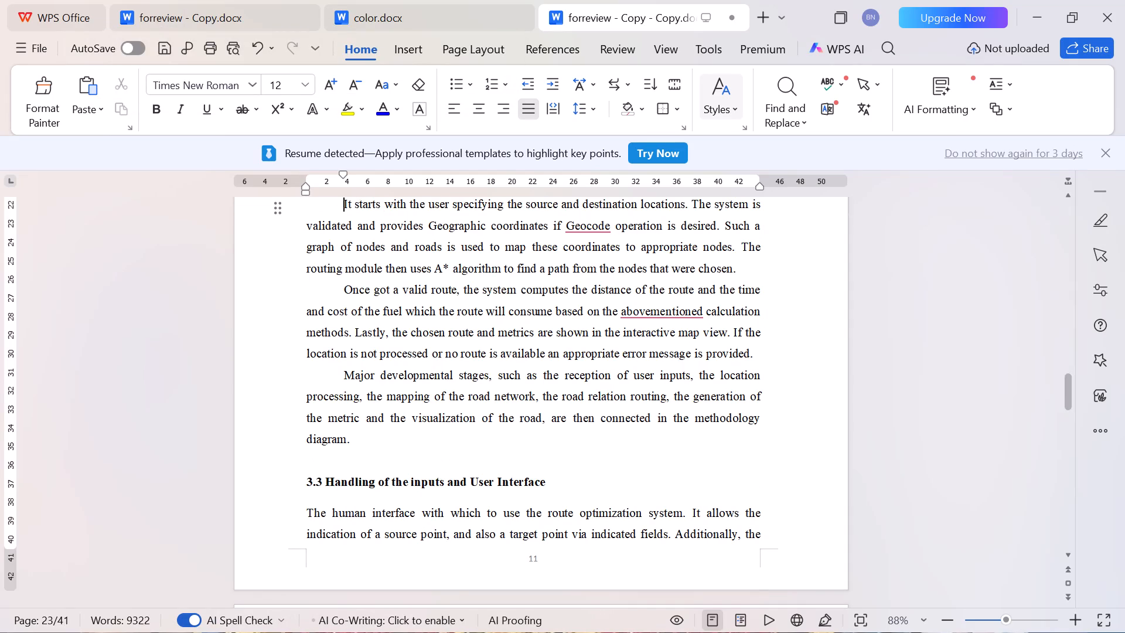
Add a blank paragraph above the "3.5 Equations:" heading to push the heading onto the following page.
scroll(506, 355, up, 7)
scroll(506, 355, down, 7)
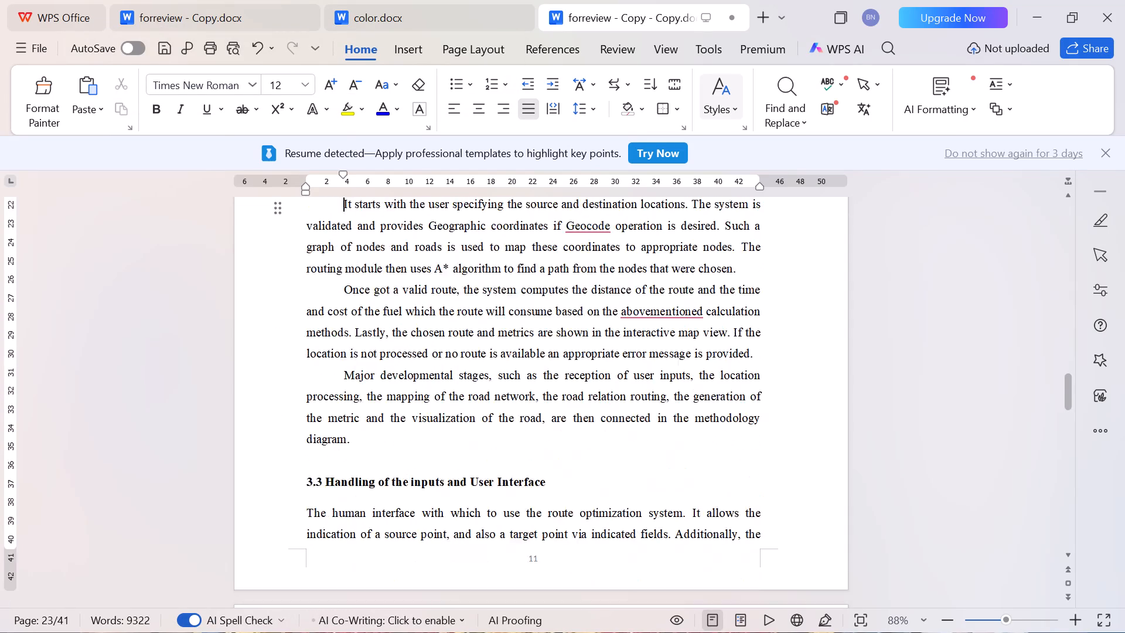
scroll(506, 355, down, 20)
scroll(506, 355, down, 12)
scroll(506, 355, up, 6)
click(487, 338)
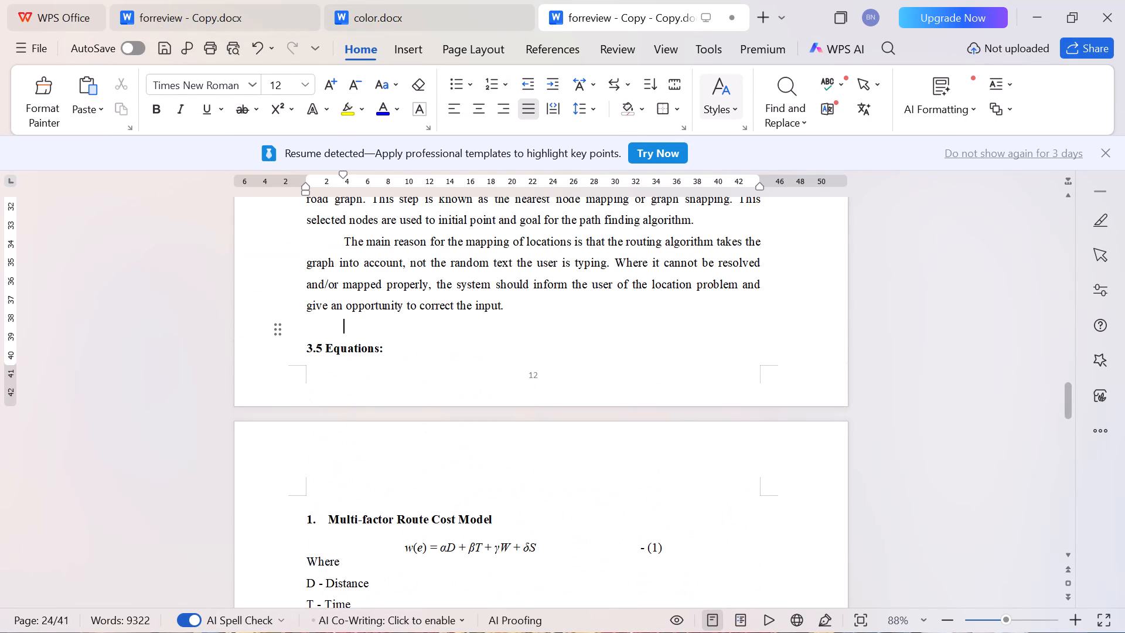
key(Return)
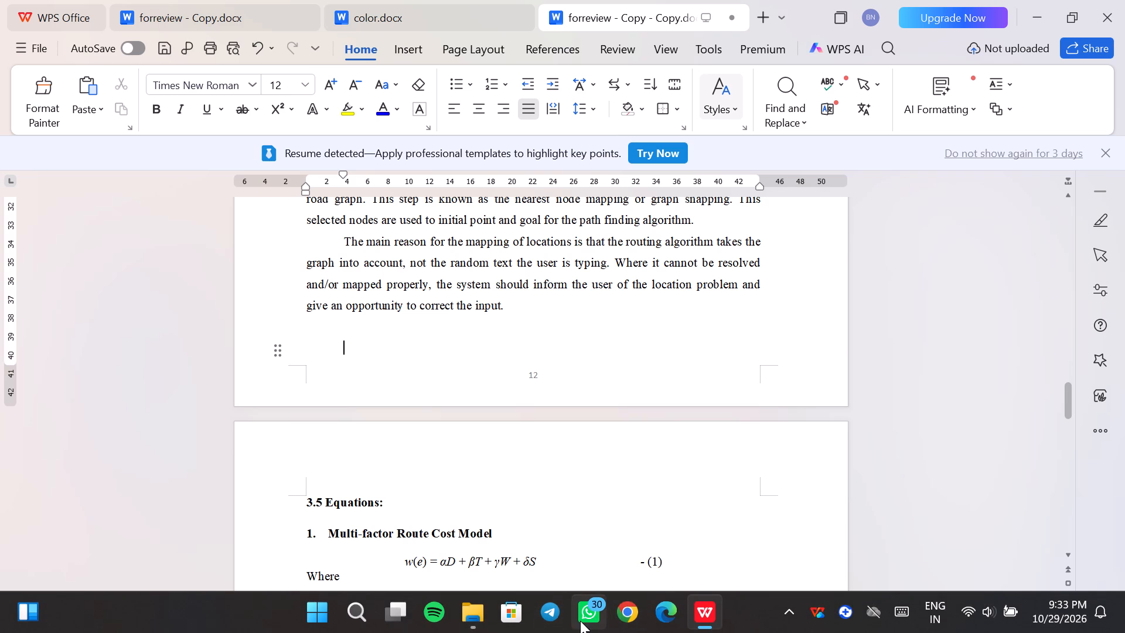
Switch to WhatsApp.
click(587, 617)
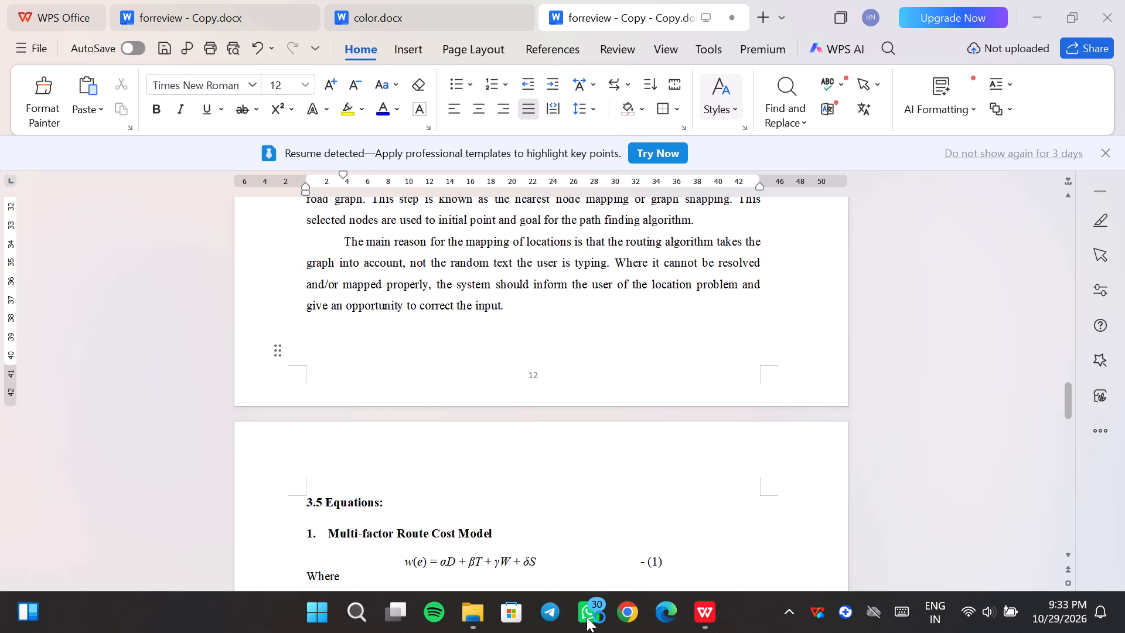
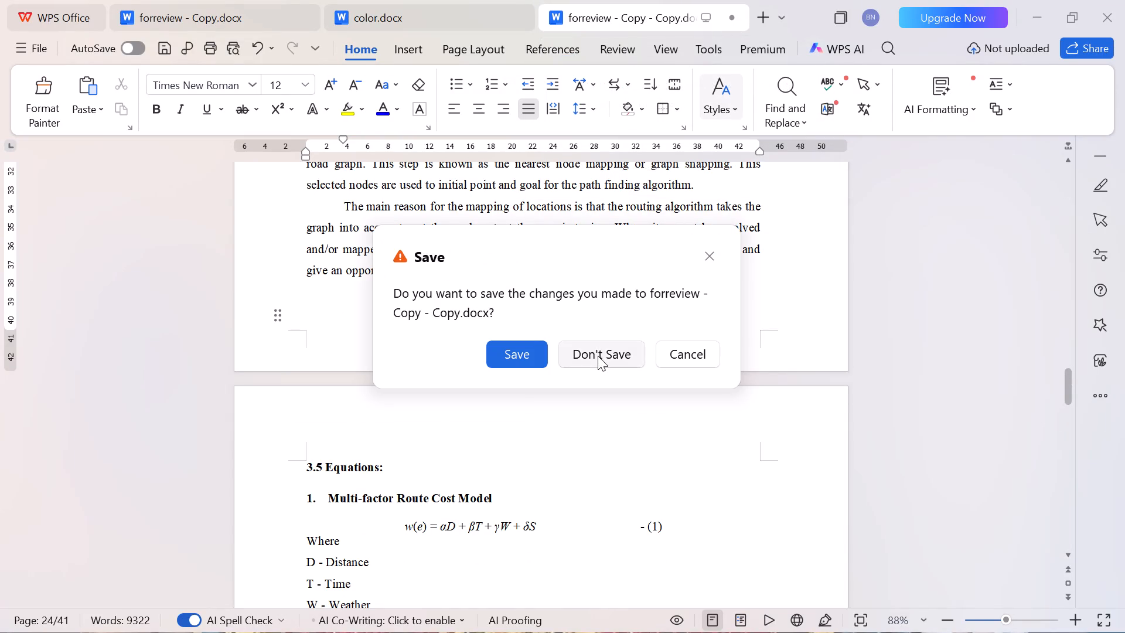
Discard the unsaved changes to "forreview - Copy - Copy" and close the "color" document and the word processor.
click(598, 356)
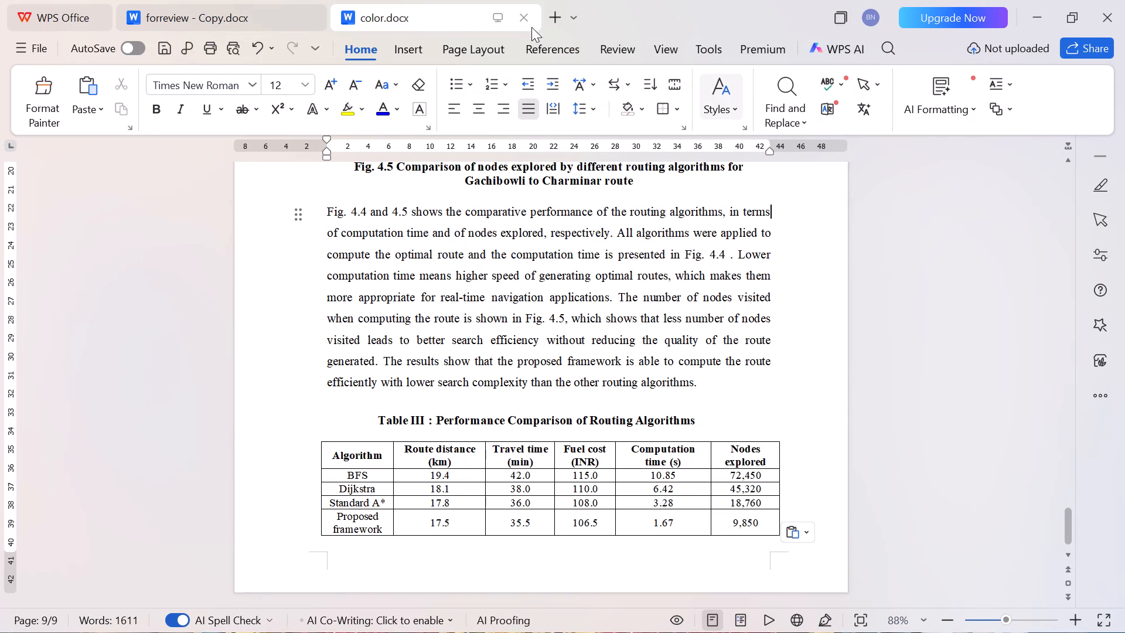
click(530, 21)
click(1124, 0)
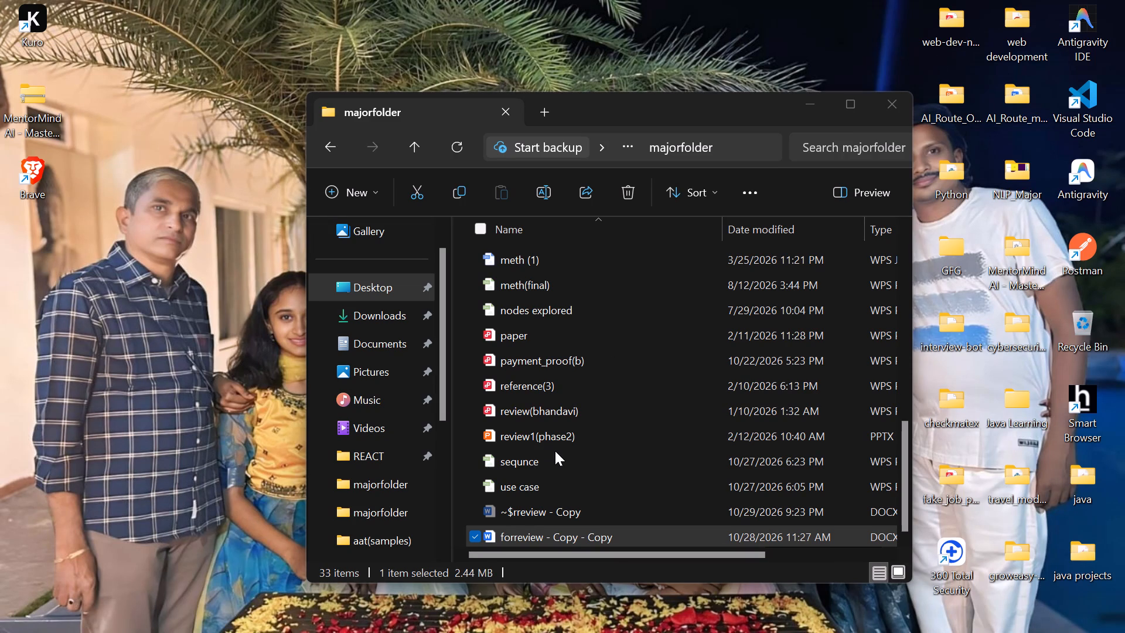
Delete the duplicate Word document "forreview - Copy - Copy" from majorfolder in File Explorer.
scroll(555, 451, down, 2)
click(452, 142)
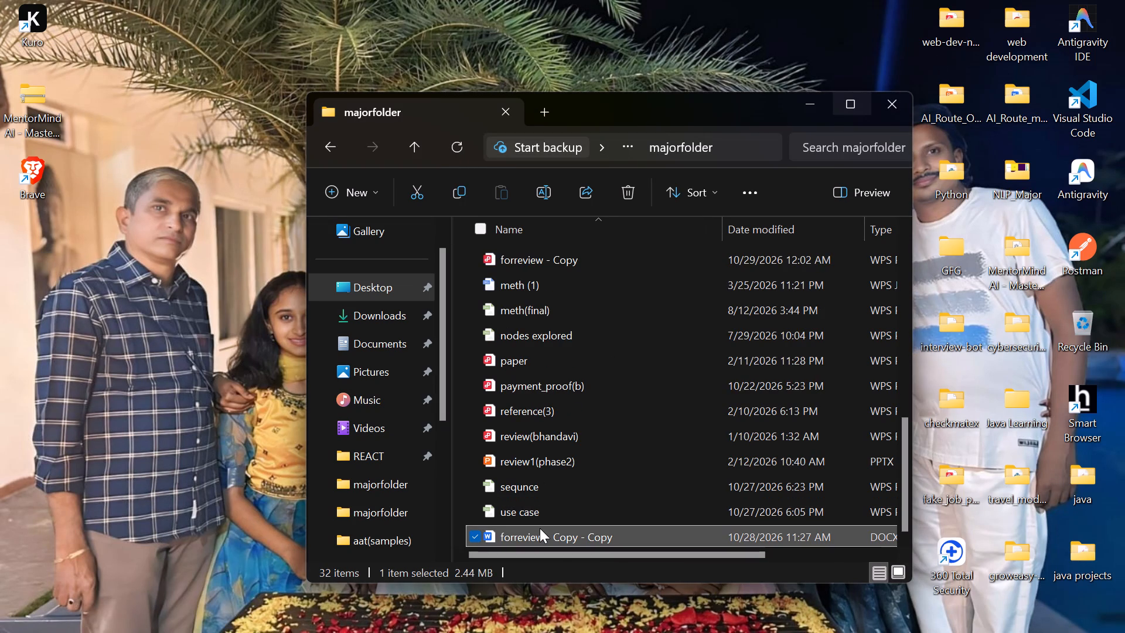
key(Delete)
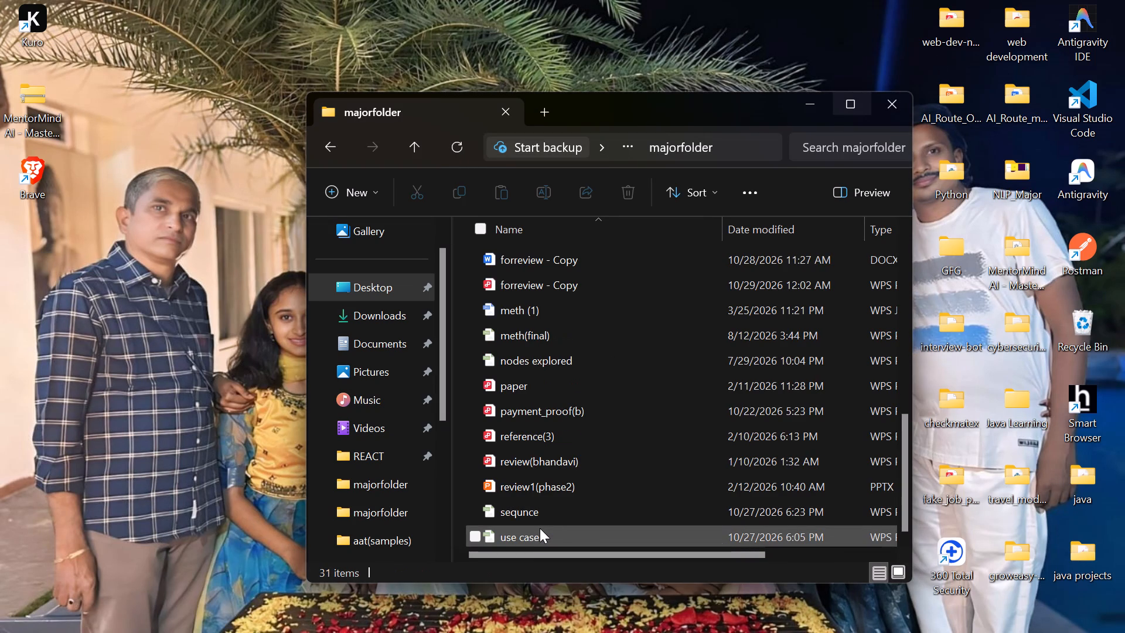
Delete the "color" Word document from the Downloads folder and close File Explorer.
scroll(565, 453, up, 3)
scroll(565, 453, down, 2)
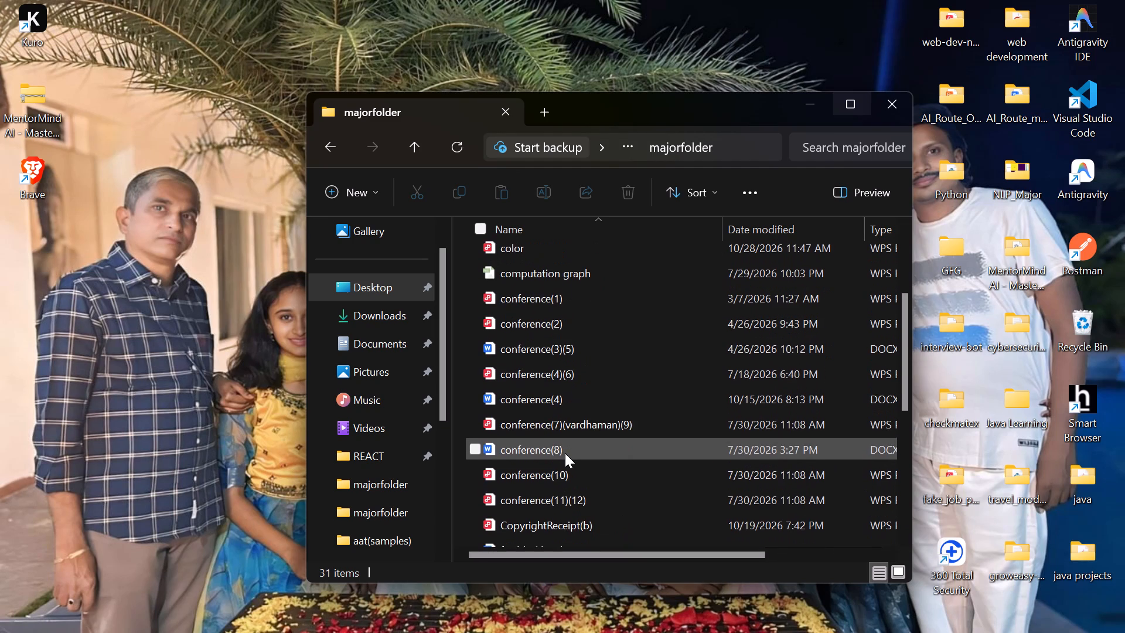
click(374, 315)
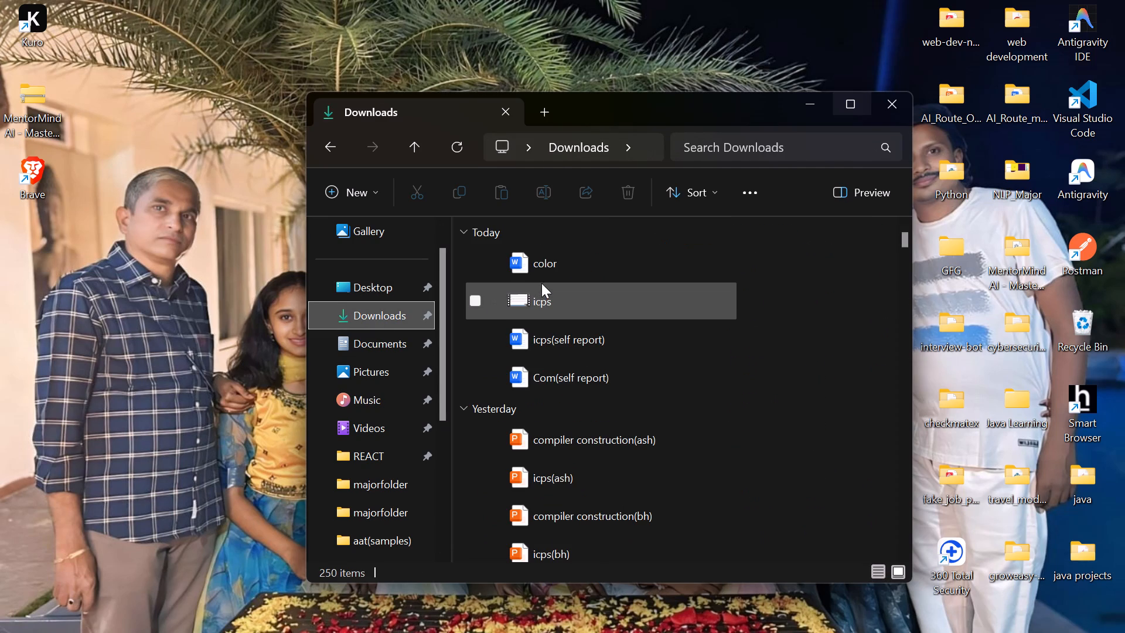
click(569, 273)
key(Delete)
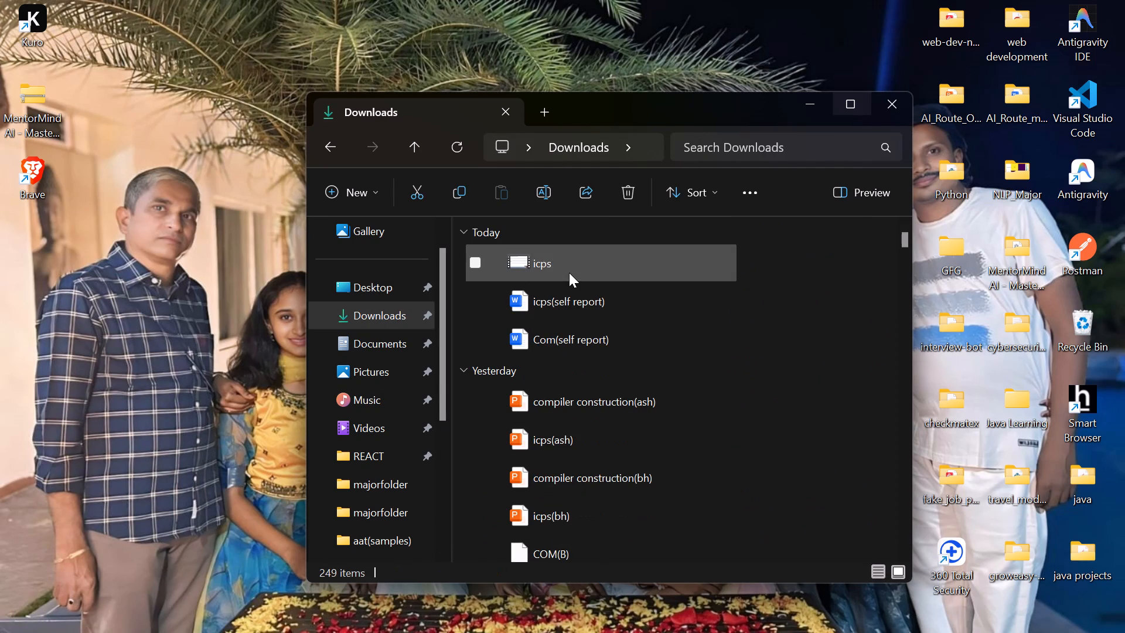
click(885, 94)
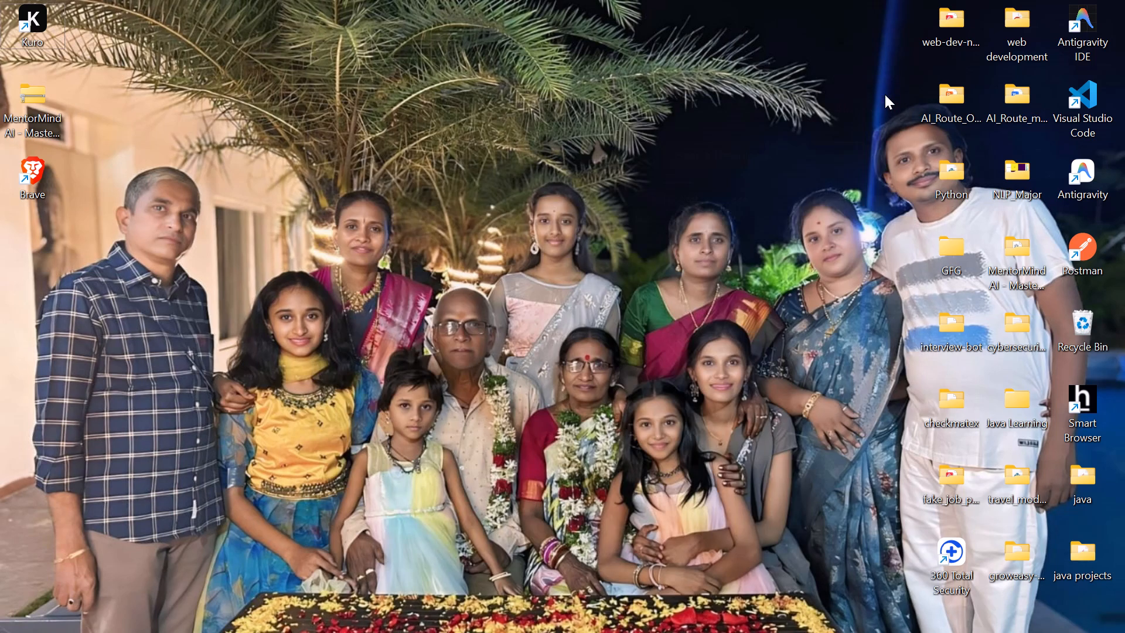